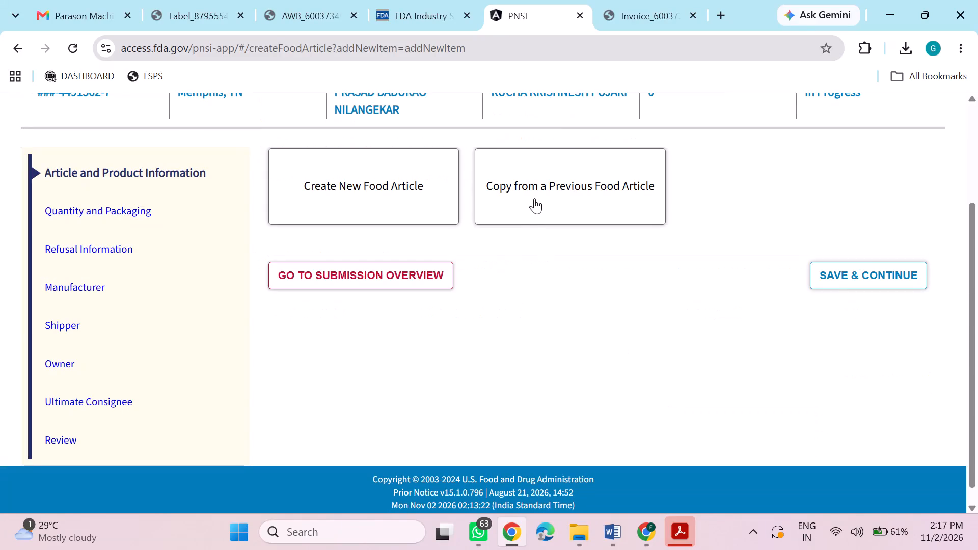
# Copy the previous food article for home made pickles, sweets, spices and snack, submitted 10/30/2026, into the prior notice.
pyautogui.click(534, 198)
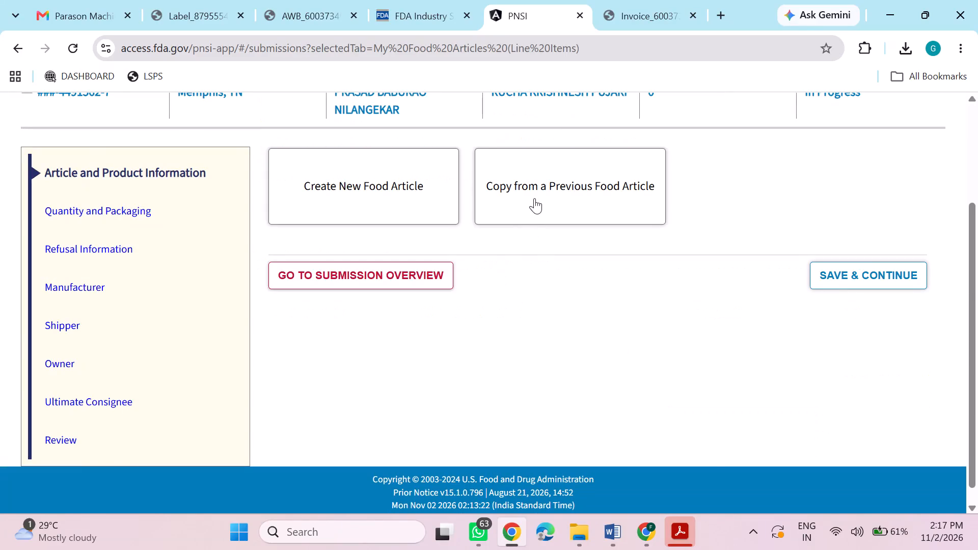
pyautogui.scroll(-3, 534, 198)
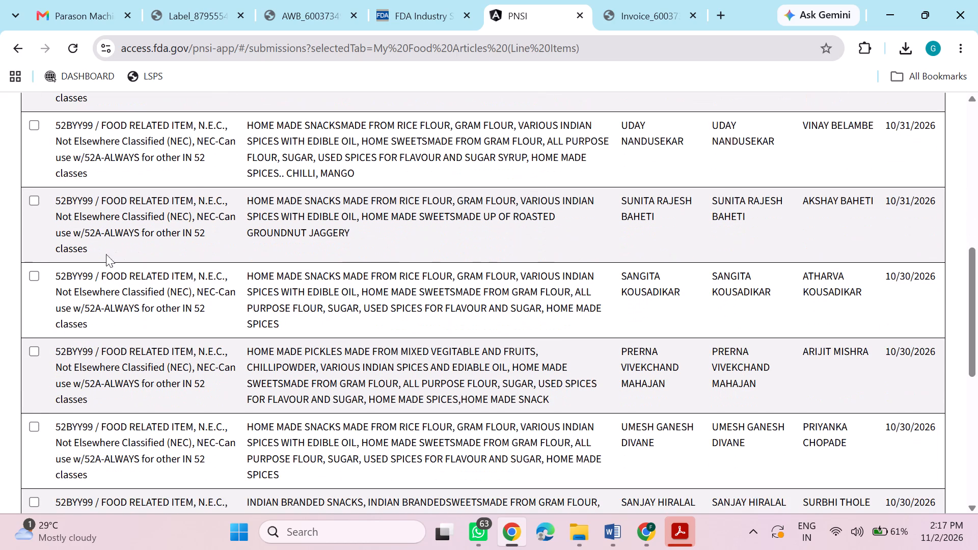
pyautogui.click(38, 344)
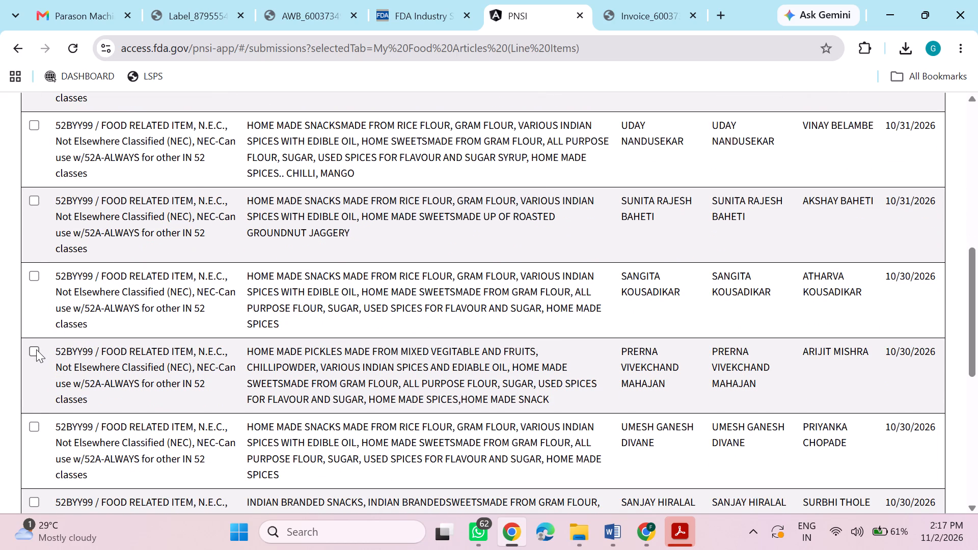
pyautogui.click(36, 350)
pyautogui.scroll(3, 181, 338)
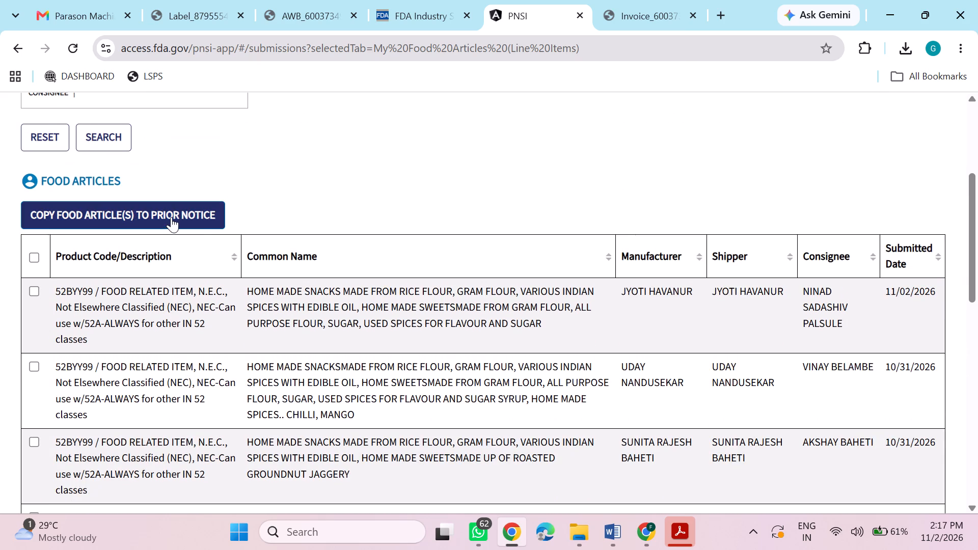
pyautogui.click(171, 217)
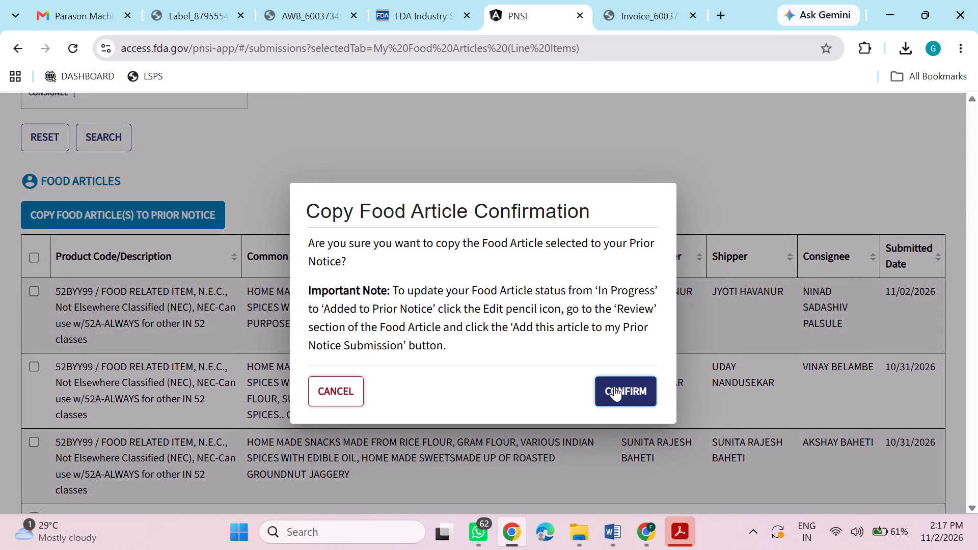
pyautogui.click(630, 390)
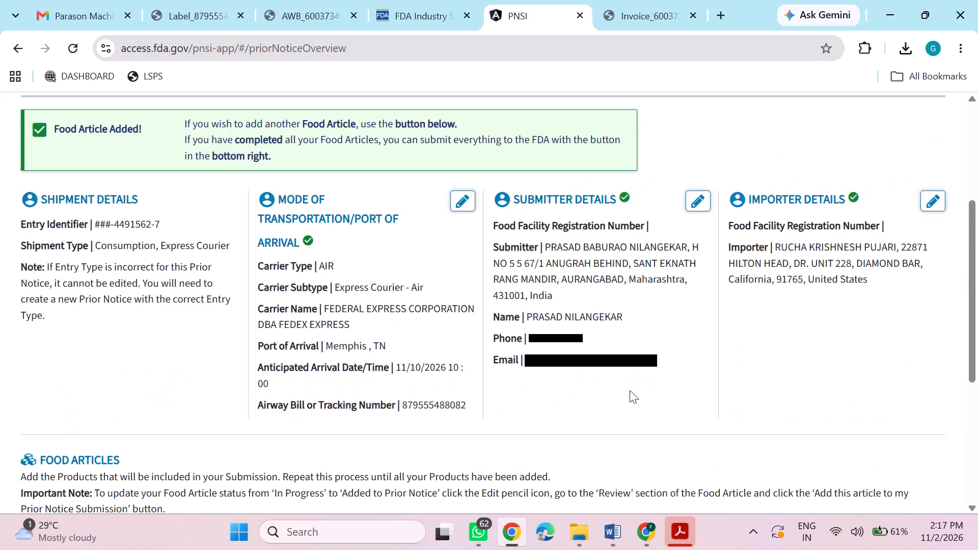
# Open the copied food article 0001 for editing and clear its common or usual name.
pyautogui.scroll(-2, 630, 390)
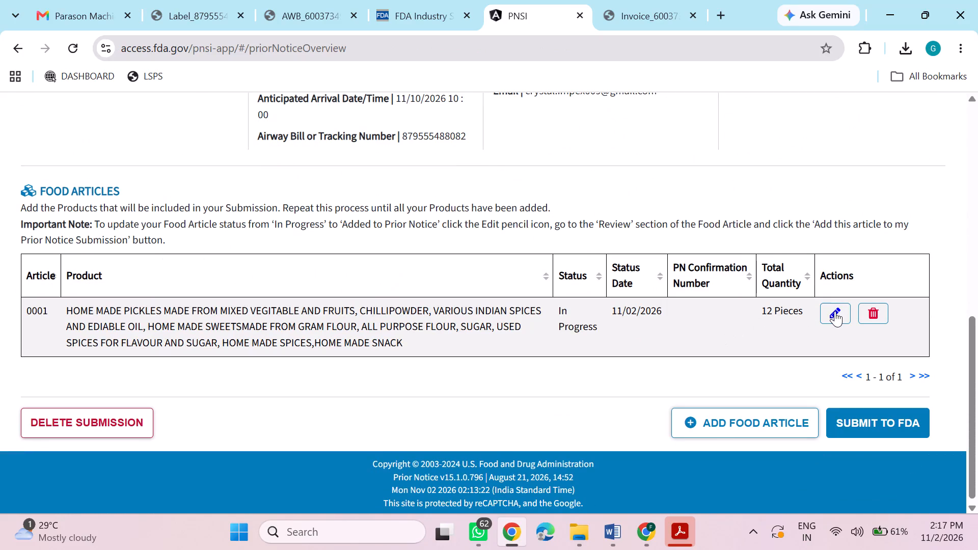
pyautogui.click(835, 311)
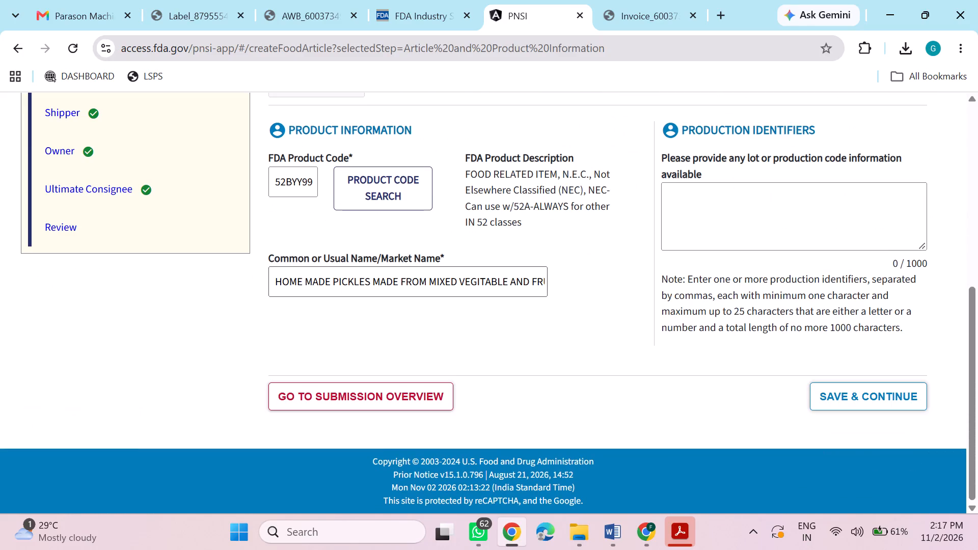
pyautogui.click(483, 285)
pyautogui.hotkey('ctrl', 'a')
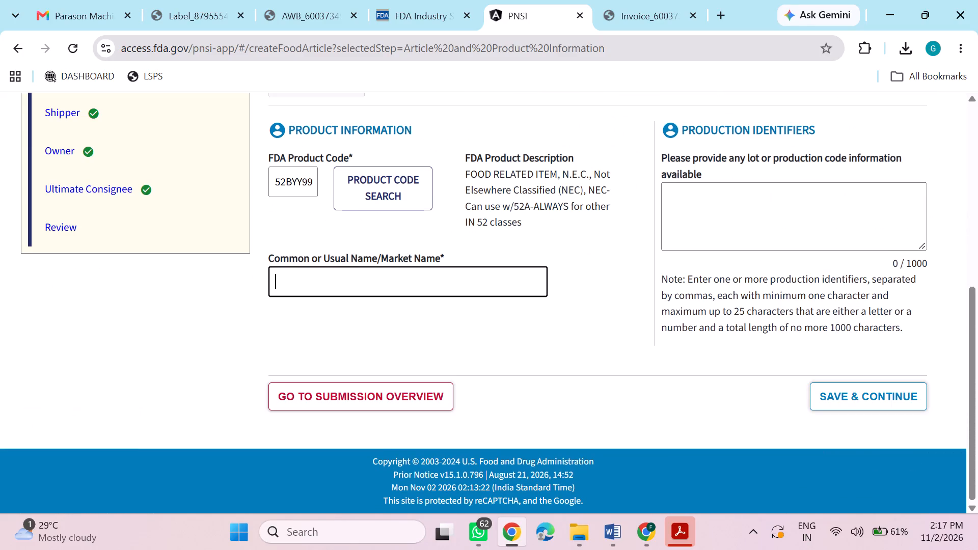
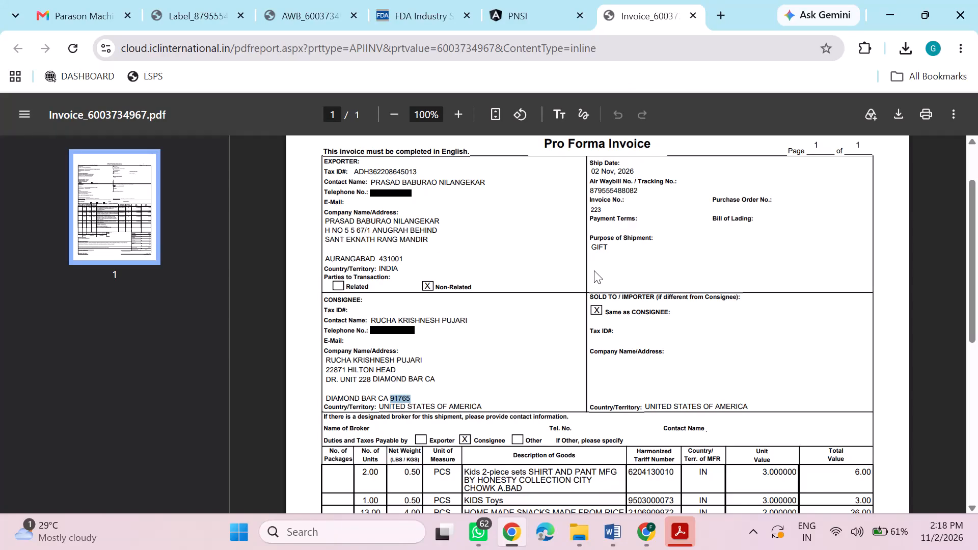
# Copy the home made snacks description, from HOME MADE SNACKS through EDIBLE OIL, from the pro forma invoice's goods table.
pyautogui.scroll(-2, 594, 270)
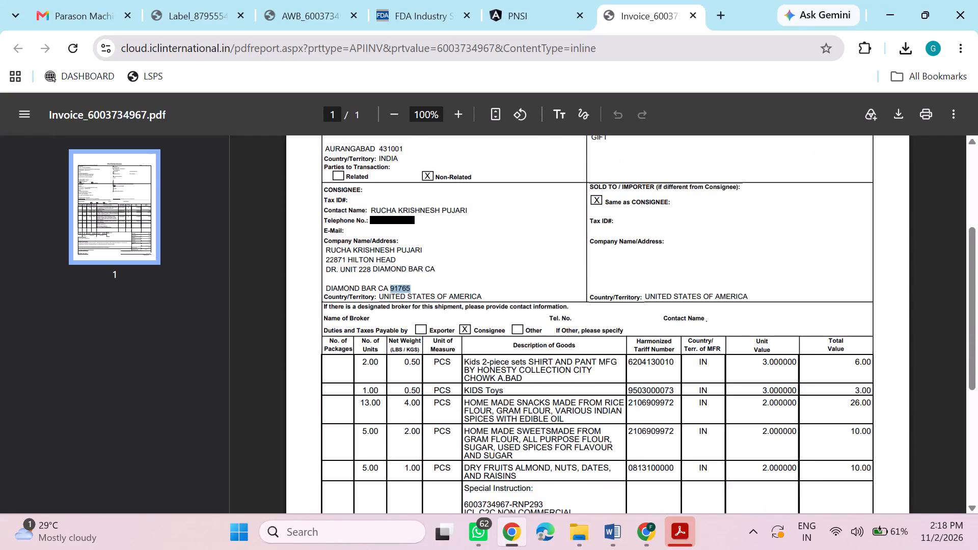
pyautogui.scroll(-1, 653, 326)
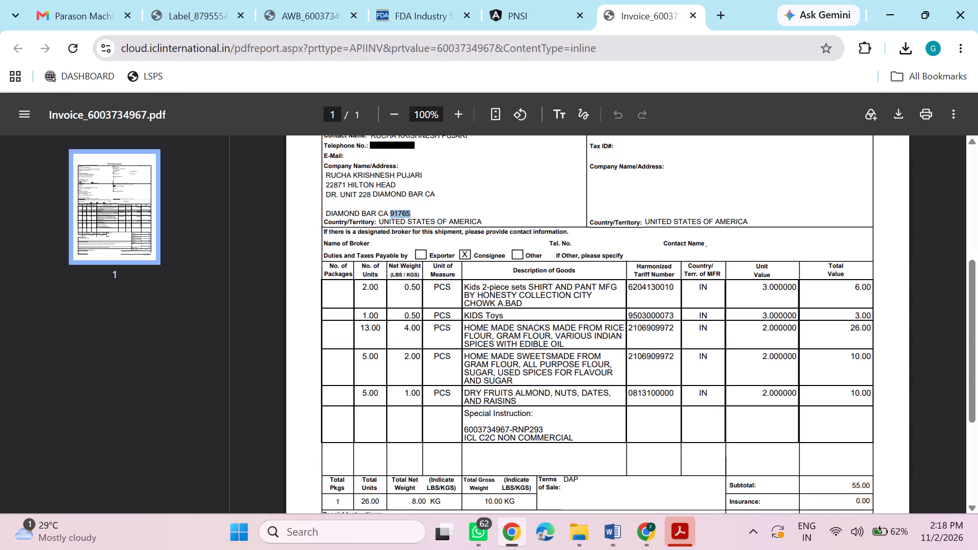
pyautogui.moveTo(461, 321); pyautogui.dragTo(505, 334)
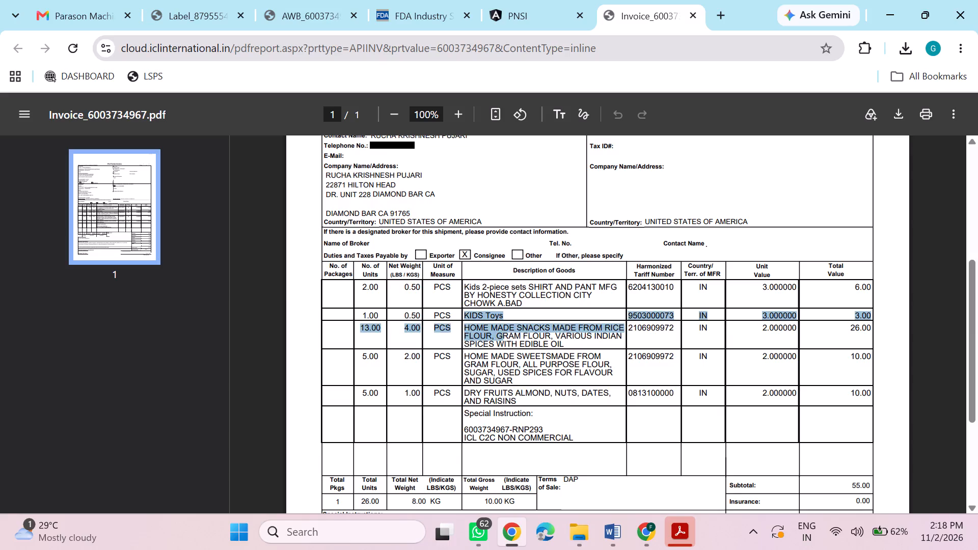
pyautogui.moveTo(505, 334); pyautogui.dragTo(460, 330)
pyautogui.click(468, 329)
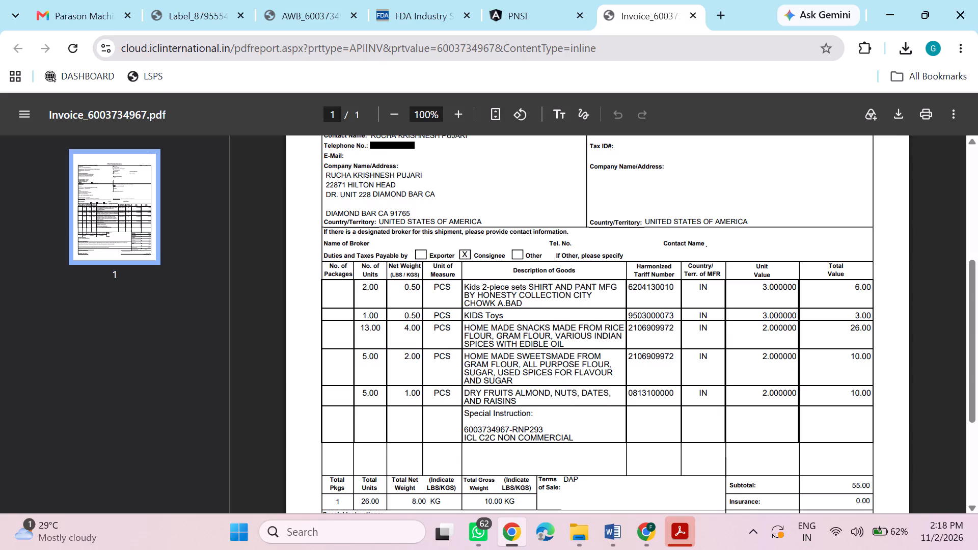
pyautogui.moveTo(466, 328); pyautogui.dragTo(560, 344)
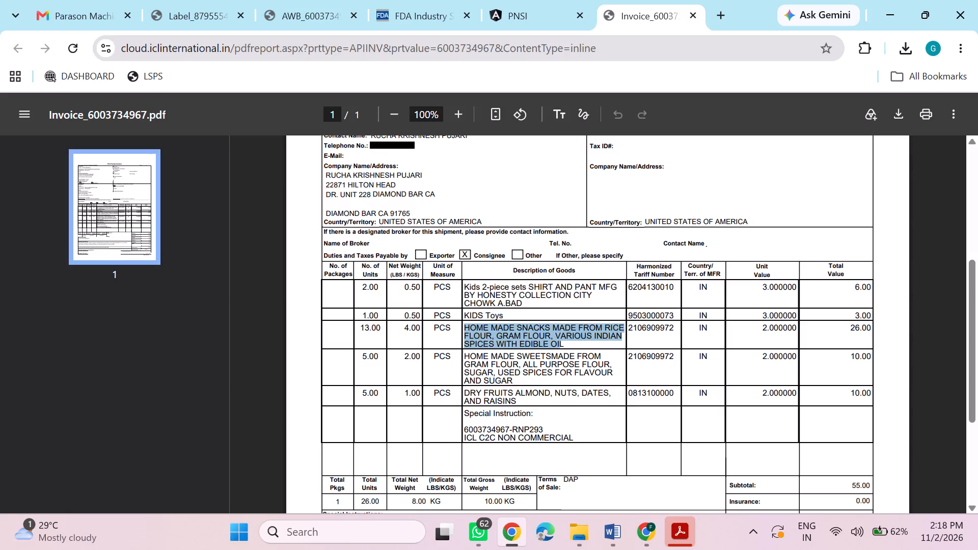
pyautogui.moveTo(560, 344); pyautogui.dragTo(562, 344)
pyautogui.hotkey('ctrl', 'c')
# Copy the home made sweets description, through FLAVOUR AND SUGAR, from the invoice's goods table.
pyautogui.moveTo(466, 358); pyautogui.dragTo(515, 379)
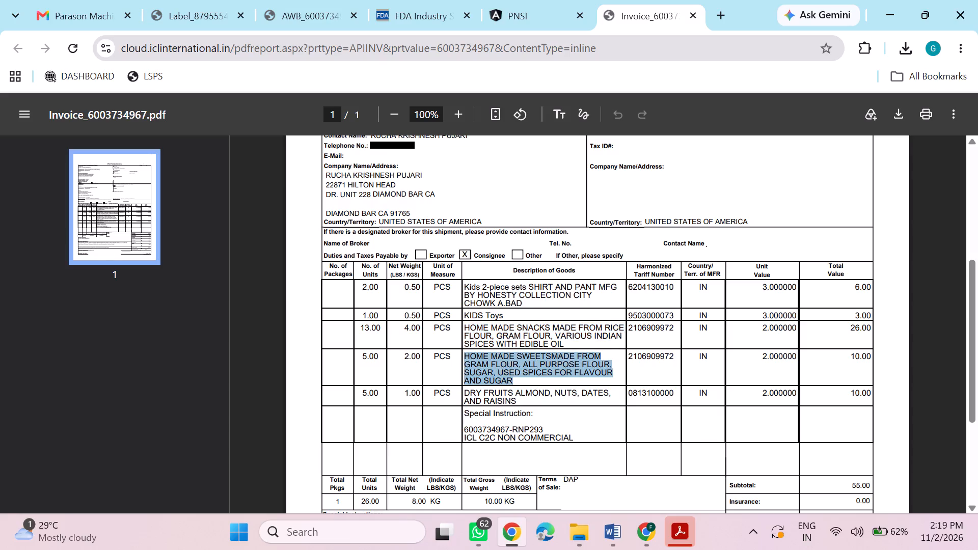
pyautogui.moveTo(483, 358); pyautogui.dragTo(461, 353)
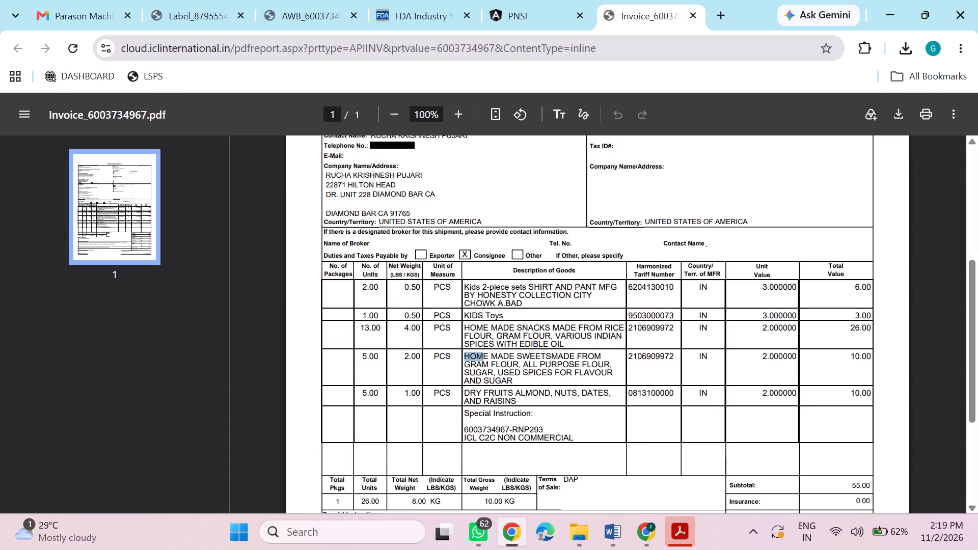
pyautogui.click(461, 353)
pyautogui.moveTo(463, 353); pyautogui.dragTo(514, 382)
pyautogui.hotkey('ctrl', 'c')
# Fill the prior notice's common or usual name with the copied snacks description followed by the sweets description, separated by a comma.
pyautogui.click(528, 1)
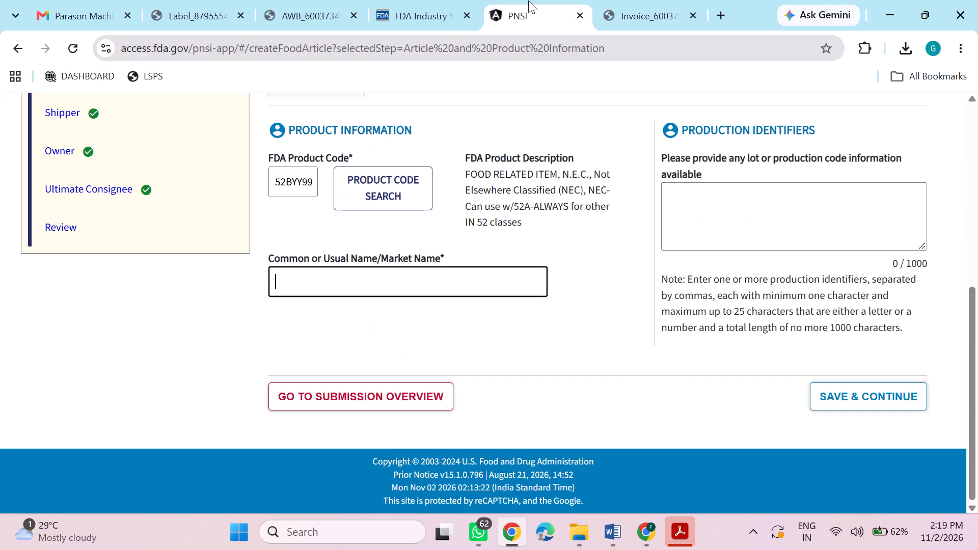
pyautogui.press('super+v')
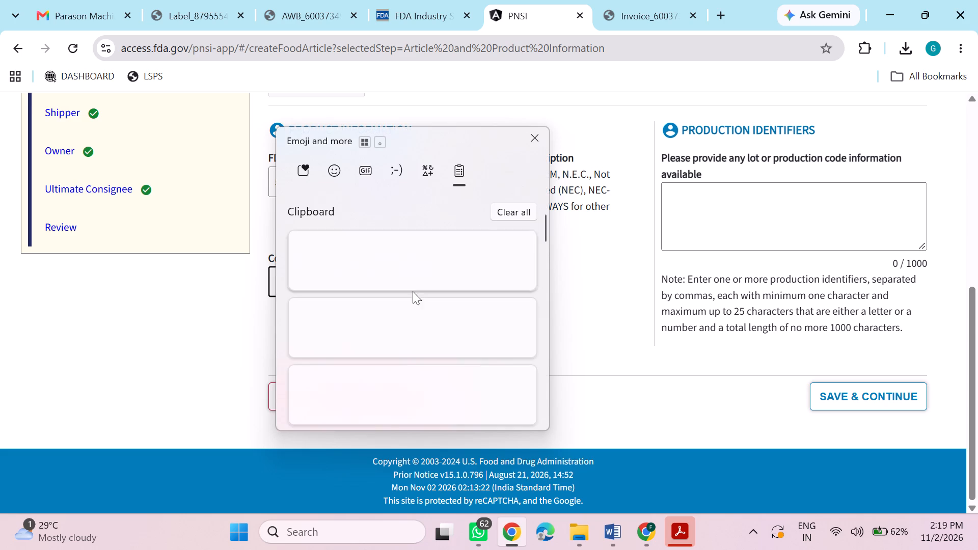
pyautogui.click(414, 318)
pyautogui.hotkey('ctrl', 'v')
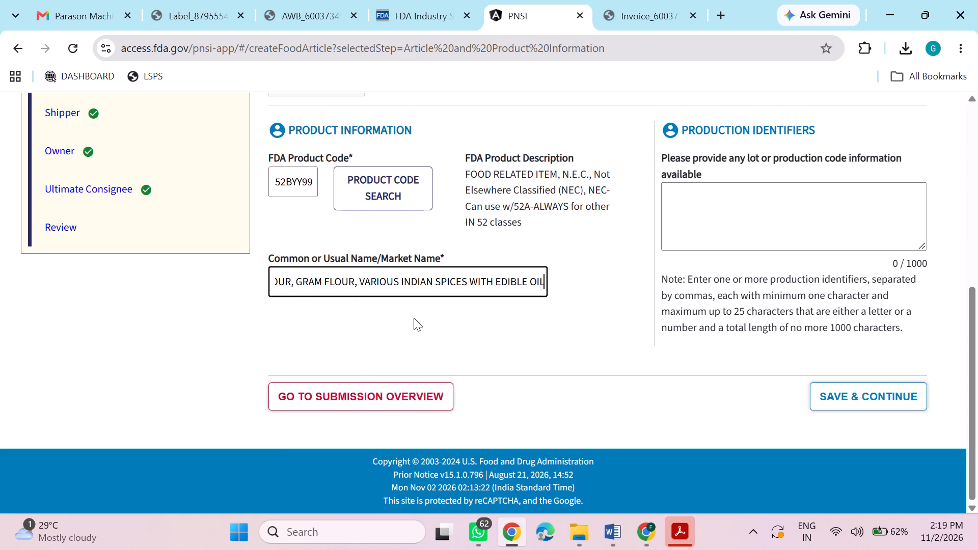
pyautogui.press(',')
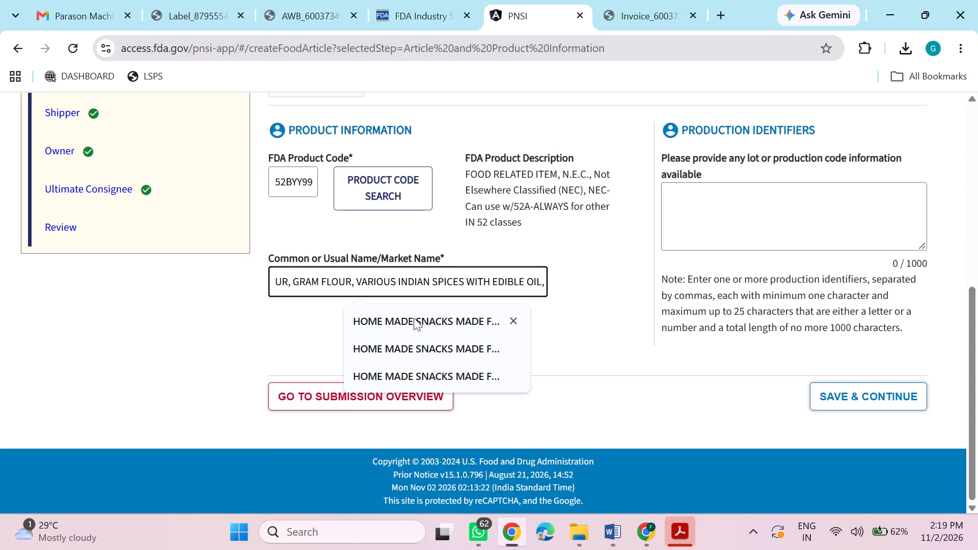
pyautogui.press('space')
pyautogui.press('super+v')
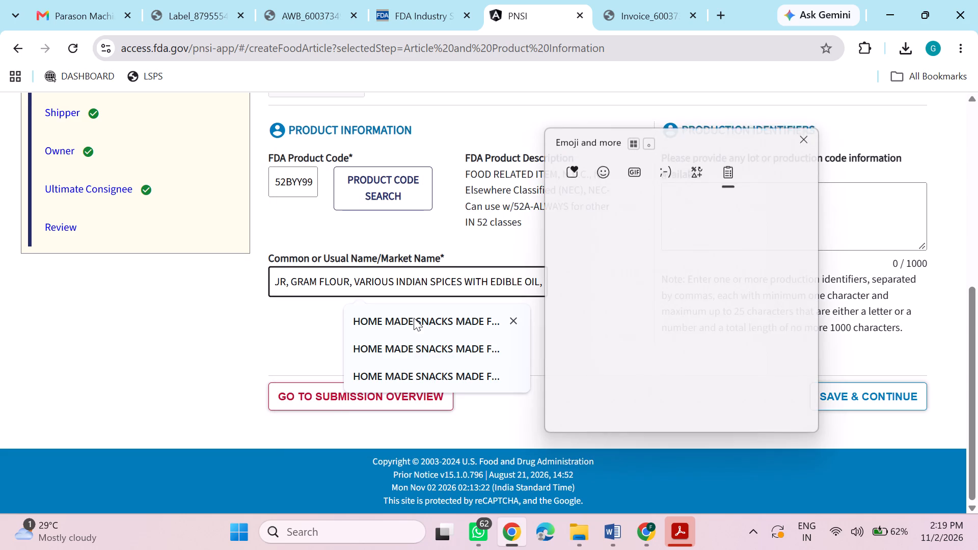
pyautogui.click(661, 269)
pyautogui.hotkey('ctrl', 'v')
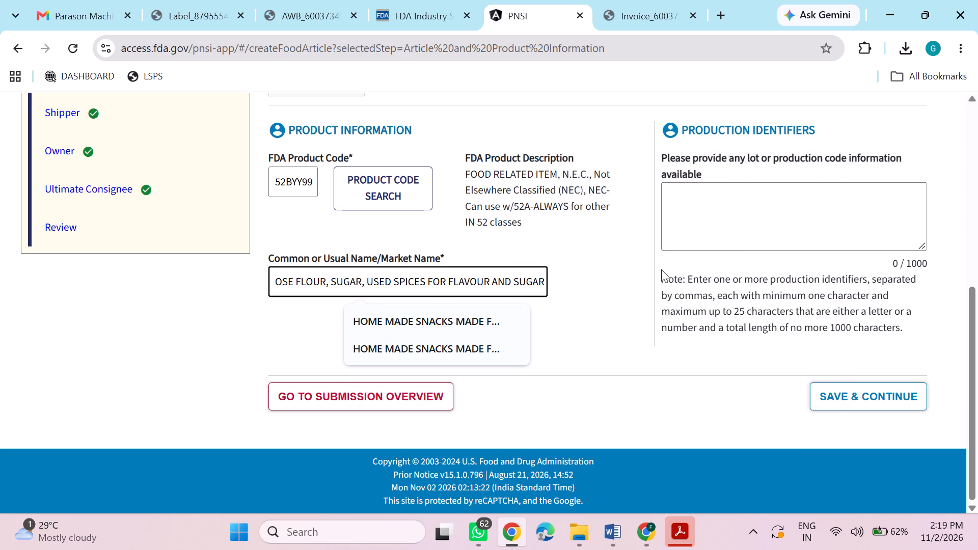
# Append a comma and "DRY FRUITS ALMOND NUTS RAISINS" to the common or usual name.
pyautogui.press(',')
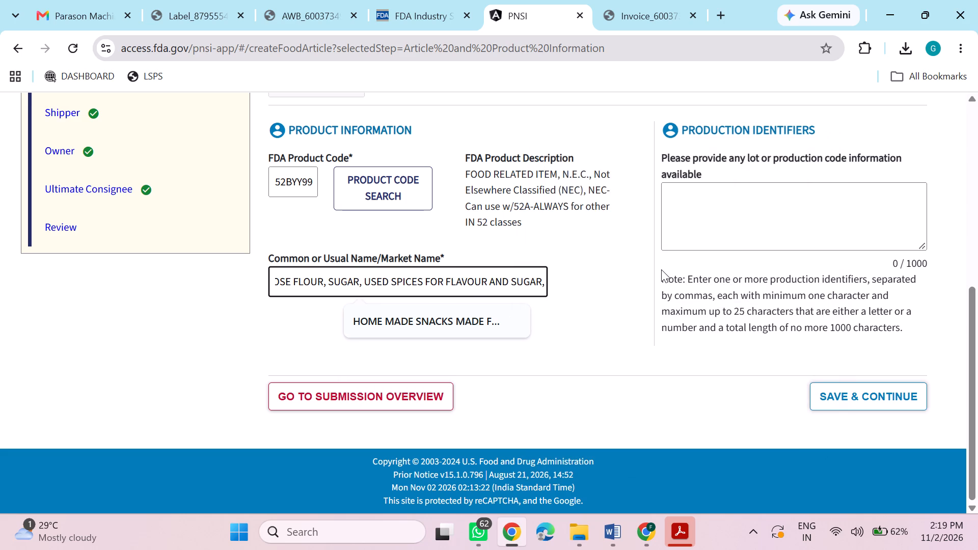
pyautogui.press('space')
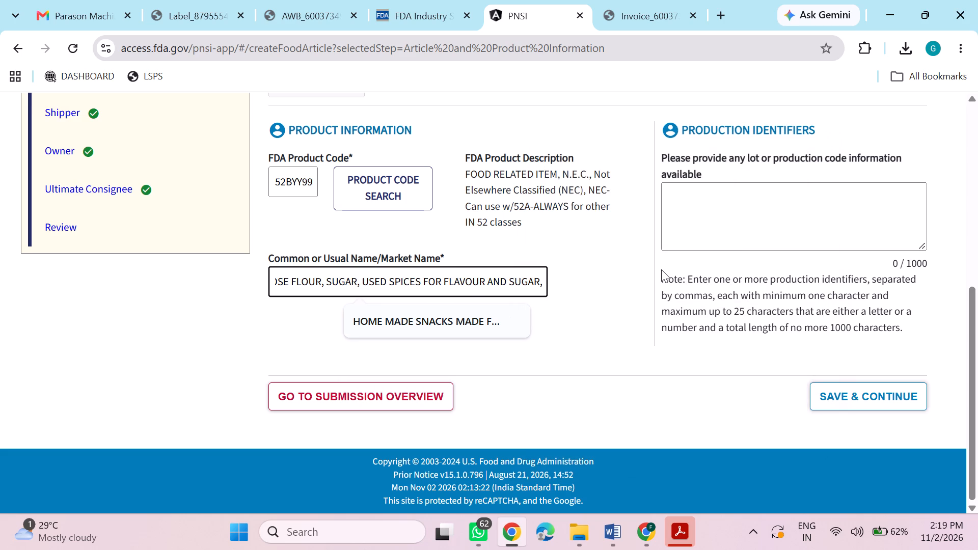
pyautogui.write('DRY FRUITS')
pyautogui.press('space')
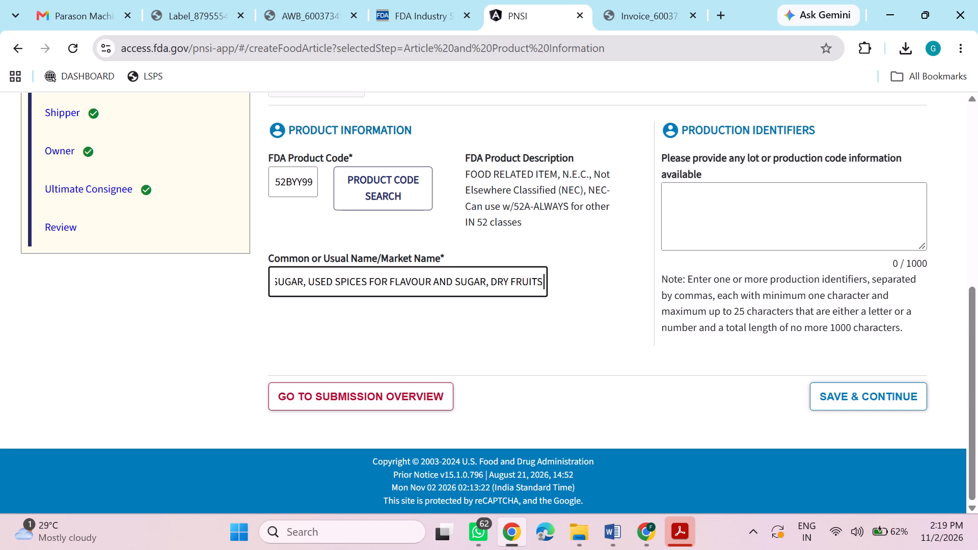
pyautogui.write('ALMO')
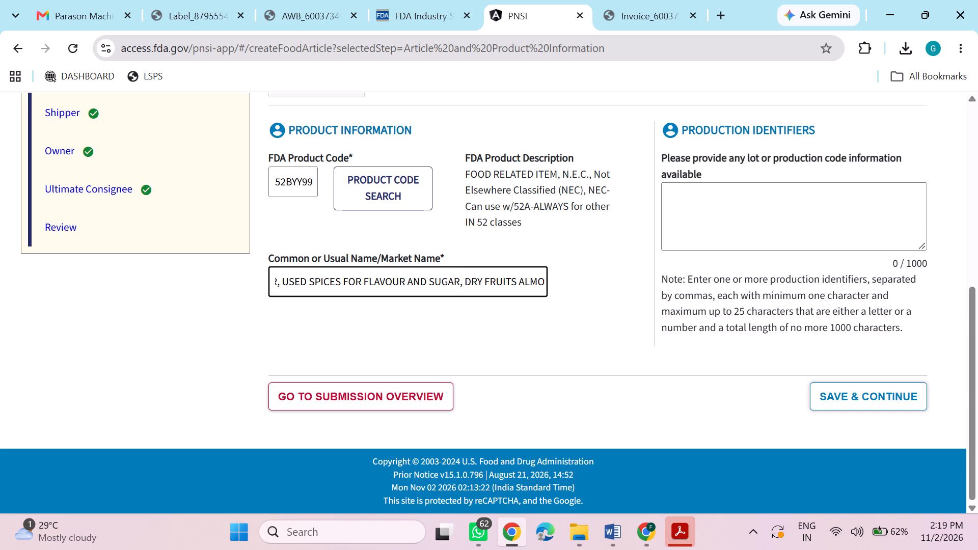
pyautogui.write('ND')
pyautogui.press('space')
pyautogui.write('NUTS')
pyautogui.press('space')
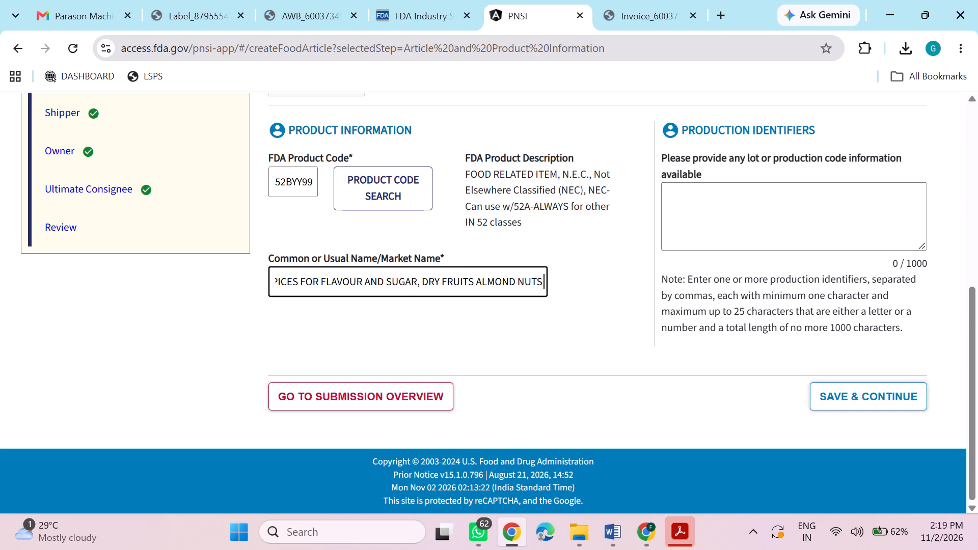
pyautogui.write('RAI')
pyautogui.write('SINS')
# Check the dry fruits line on the invoice, complete the common or usual name with "AND DATES", and save the product information.
pyautogui.click(625, 0)
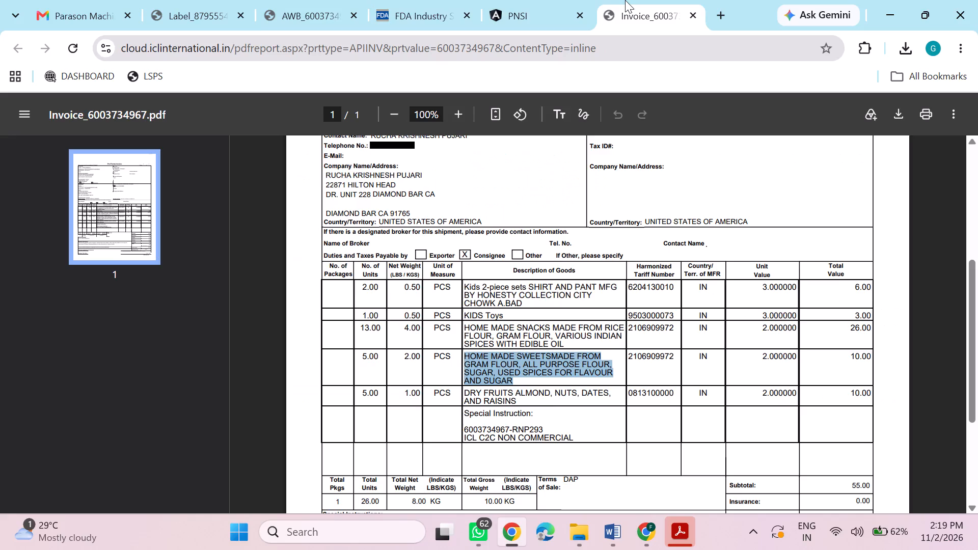
pyautogui.moveTo(625, 0); pyautogui.dragTo(607, 0)
pyautogui.moveTo(607, 0); pyautogui.dragTo(606, 15)
pyautogui.click(544, 0)
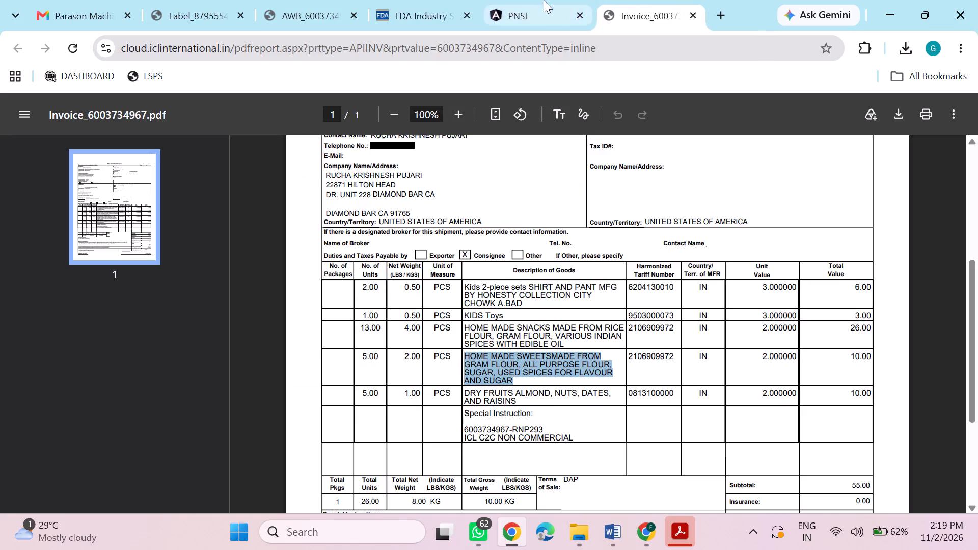
pyautogui.write('AND')
pyautogui.press('space')
pyautogui.press('BackSpace')
pyautogui.press('BackSpace')
pyautogui.press('BackSpace')
pyautogui.press('BackSpace')
pyautogui.press('space')
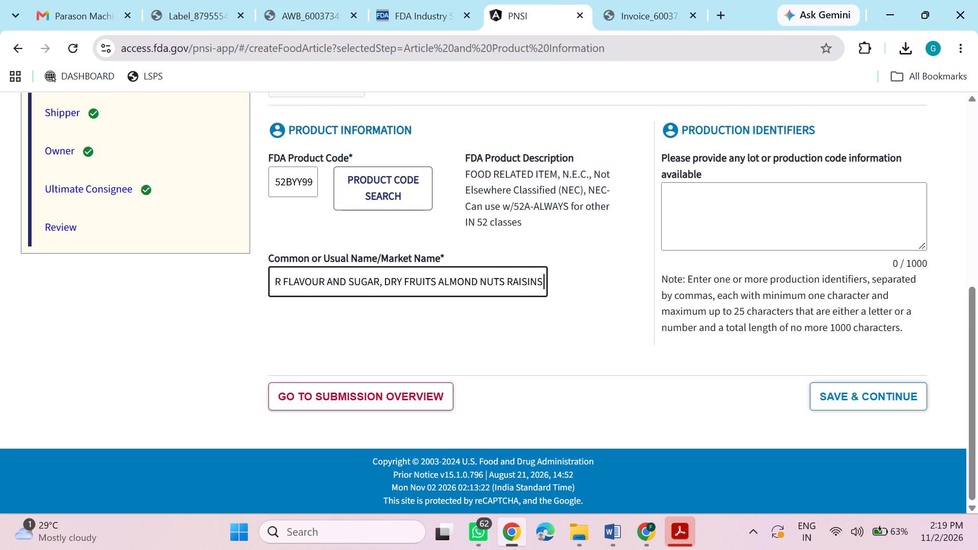
pyautogui.write('AND')
pyautogui.press('space')
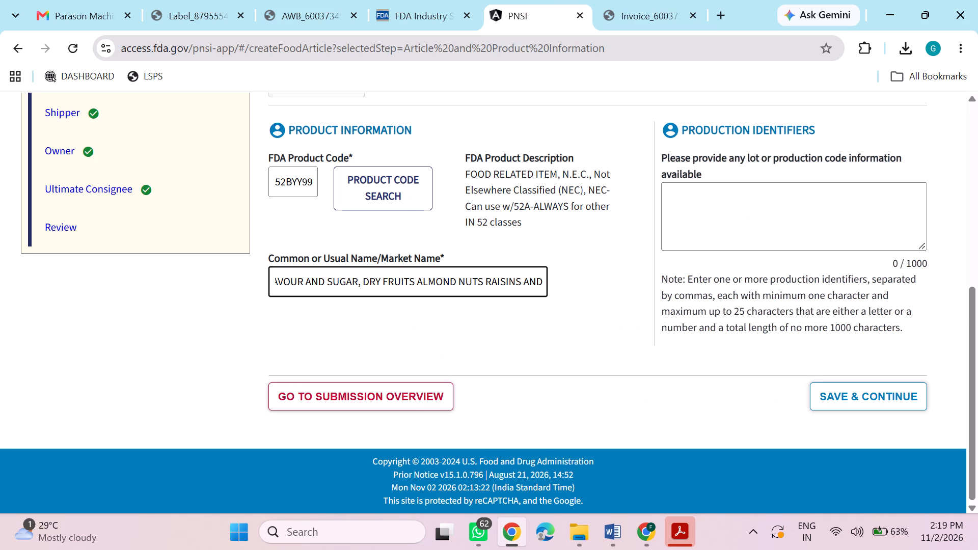
pyautogui.write('DATES')
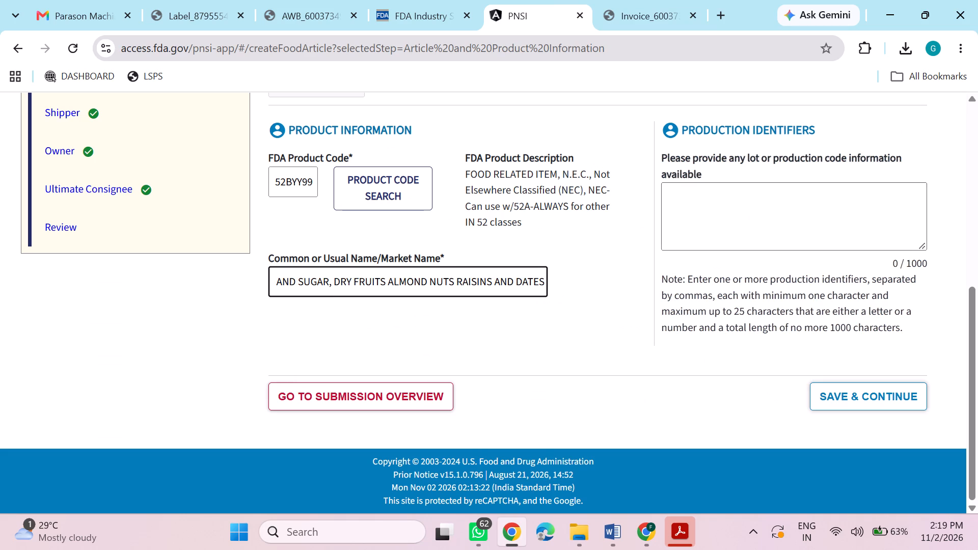
pyautogui.click(853, 398)
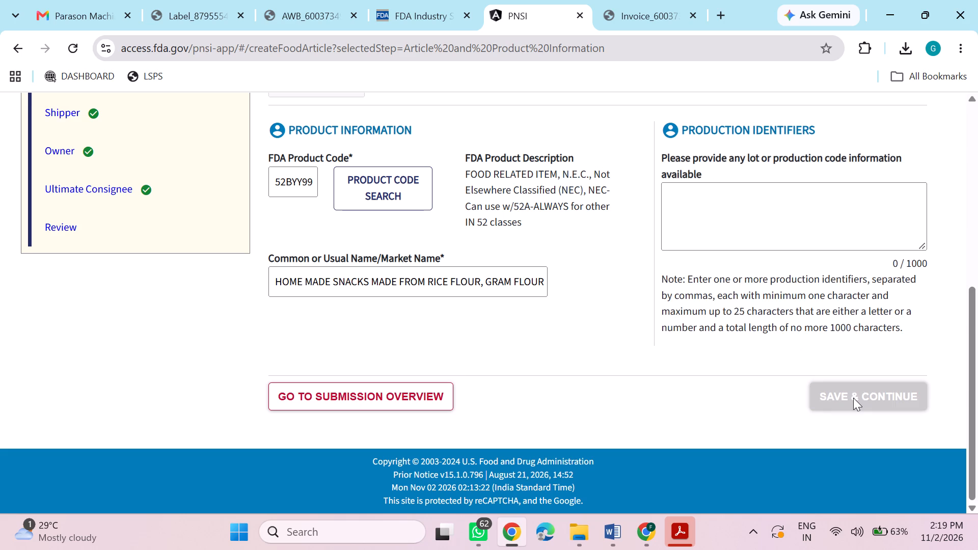
# Set the base unit measure to 26 pieces, matching the invoice's total units, and save the quantity and packaging.
pyautogui.scroll(-2, 709, 355)
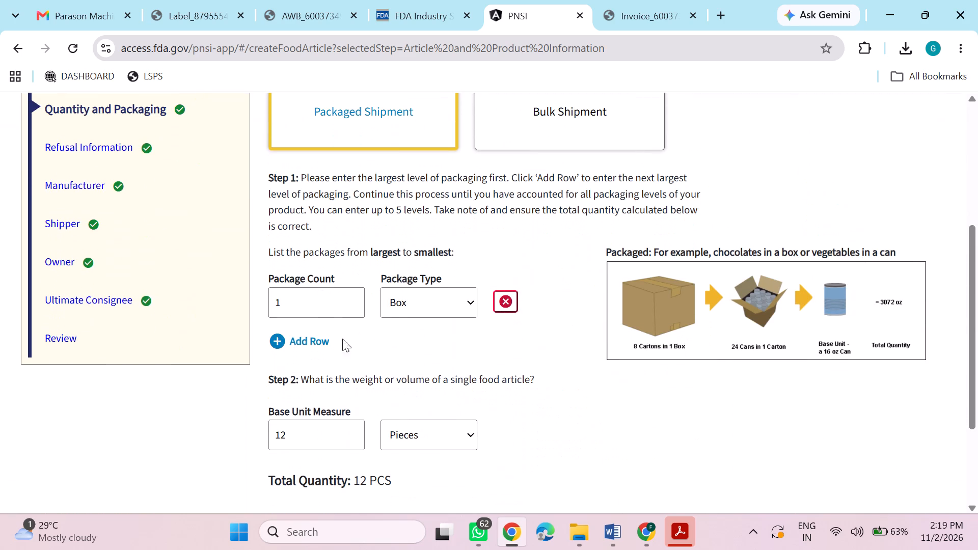
pyautogui.click(324, 433)
pyautogui.hotkey('ctrl', 'a')
pyautogui.press('BackSpace')
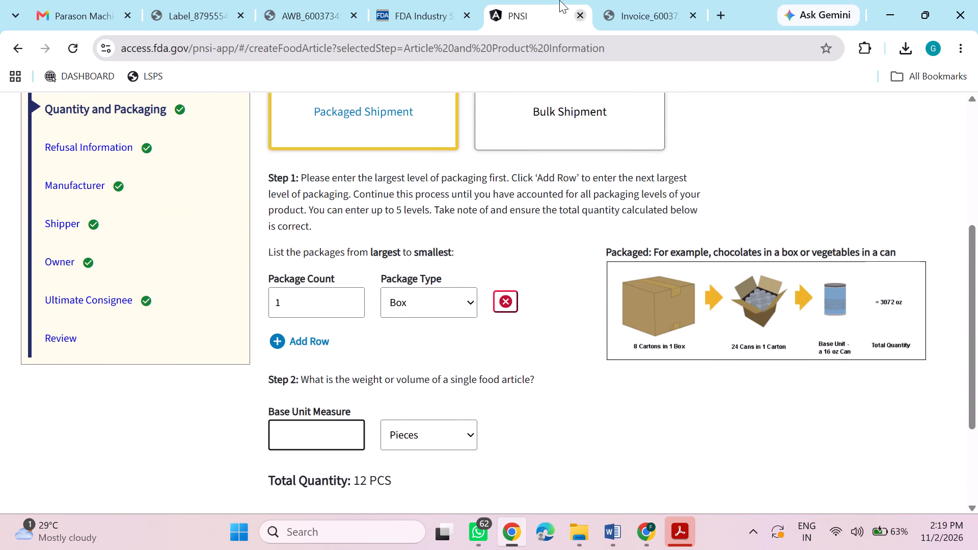
pyautogui.click(603, 3)
pyautogui.scroll(-1, 632, 308)
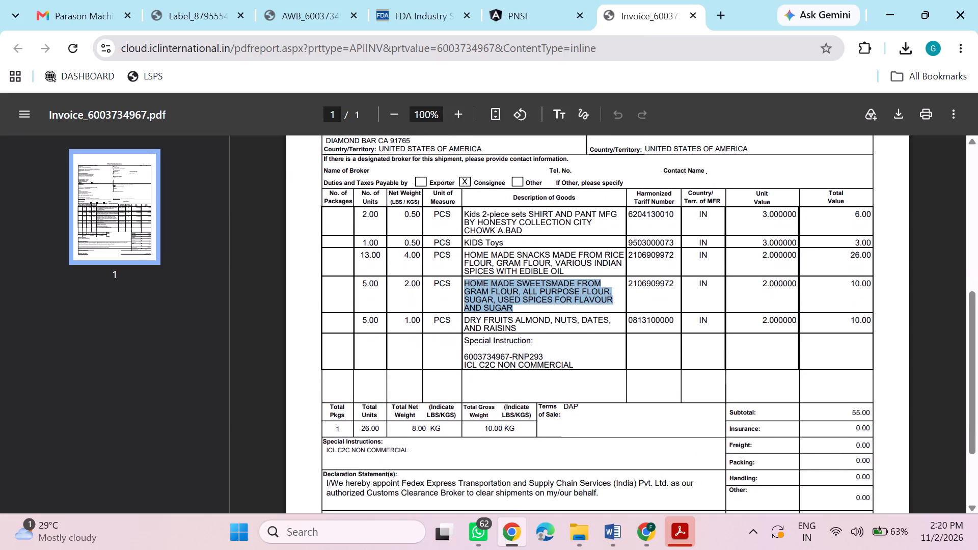
pyautogui.scroll(-1, 632, 308)
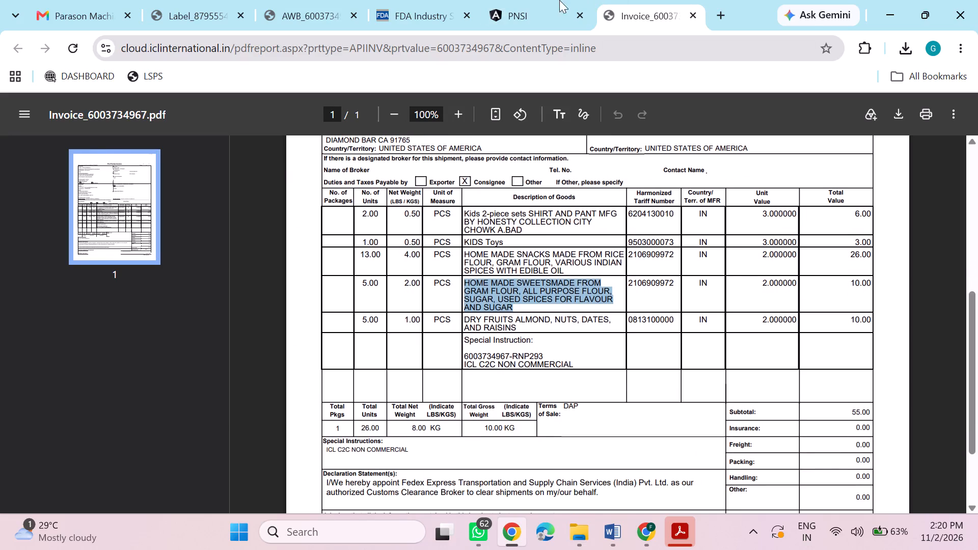
pyautogui.click(543, 0)
pyautogui.write('24')
pyautogui.press('BackSpace')
pyautogui.press('6')
pyautogui.scroll(1, 543, 0)
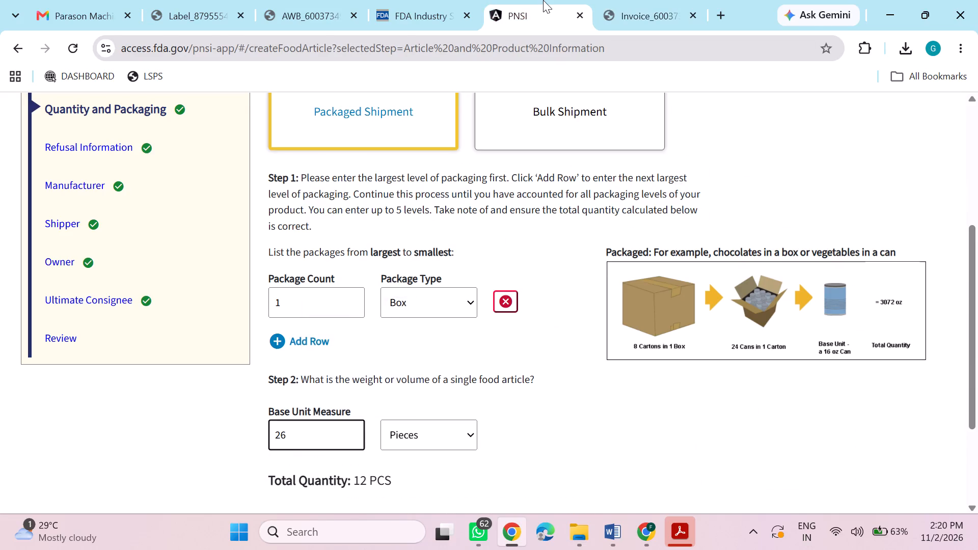
pyautogui.scroll(1, 543, 0)
pyautogui.scroll(-2, 543, 0)
pyautogui.scroll(1, 543, 0)
pyautogui.hscroll(1, 540, 206)
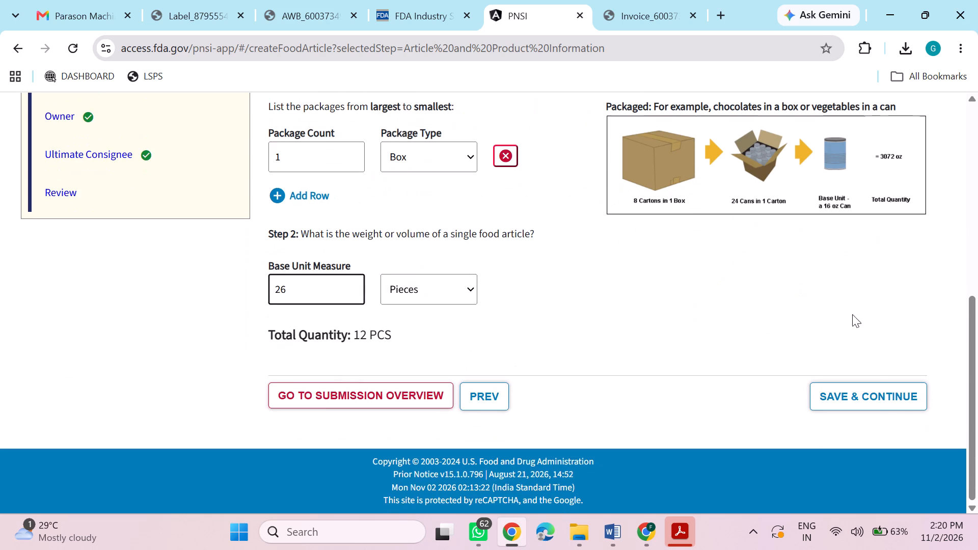
pyautogui.hscroll(1, 852, 314)
pyautogui.click(877, 396)
# Save the refusal information with the answer kept at No.
pyautogui.hscroll(1, 877, 396)
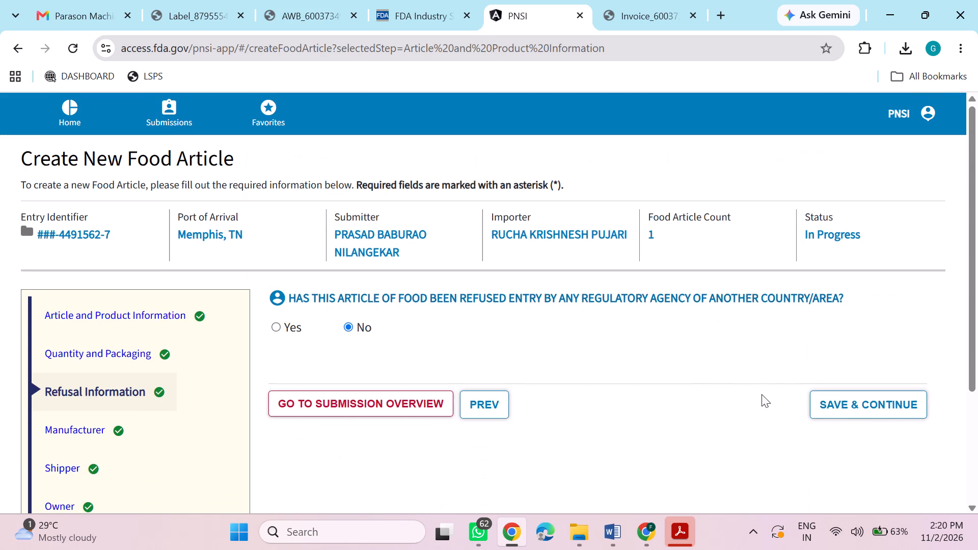
pyautogui.click(885, 403)
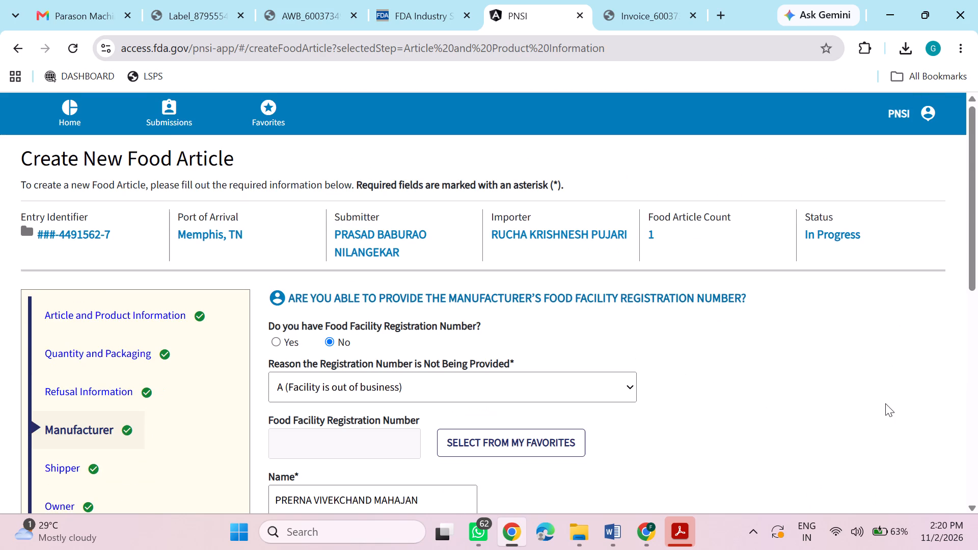
# Replace the manufacturer with the submitter's entry from My Favorites and save the manufacturer information.
pyautogui.hscroll(-1, 885, 403)
pyautogui.scroll(-1, 705, 373)
pyautogui.click(540, 174)
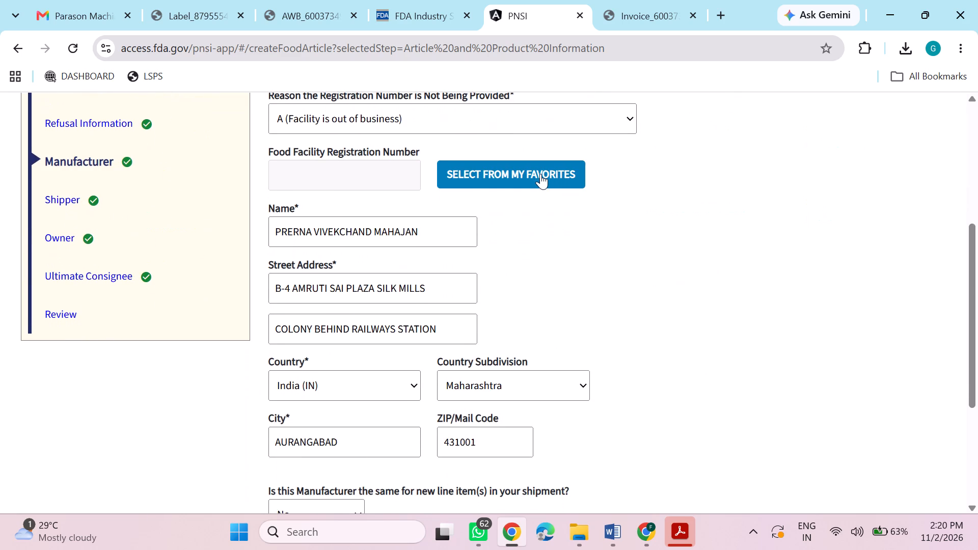
pyautogui.hscroll(-1, 528, 175)
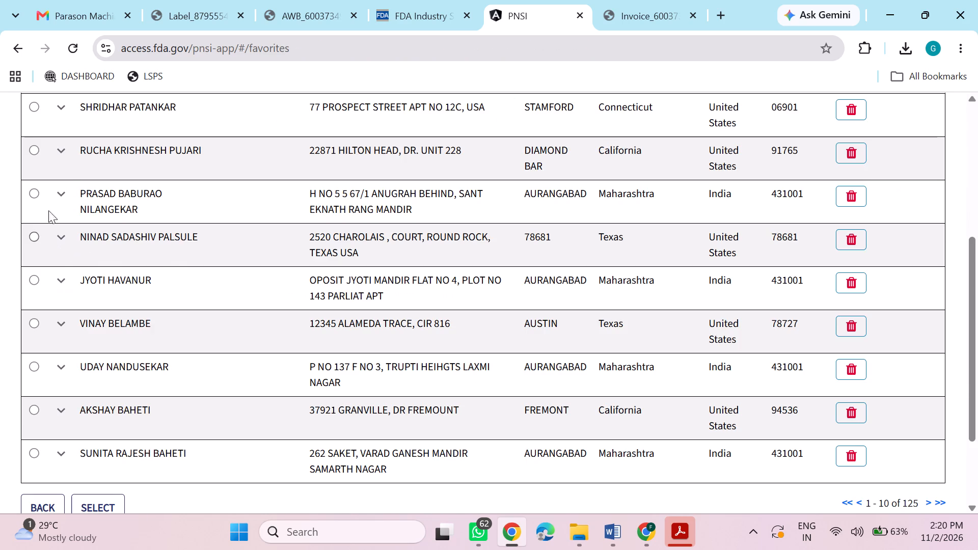
pyautogui.hscroll(-1, 48, 210)
pyautogui.click(33, 195)
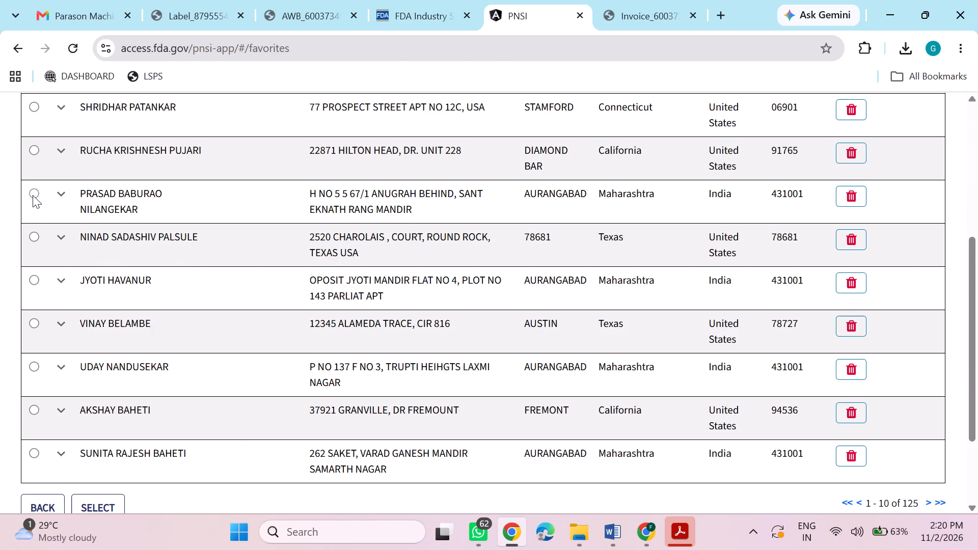
pyautogui.hscroll(1, 37, 198)
pyautogui.scroll(1, 146, 173)
pyautogui.click(106, 387)
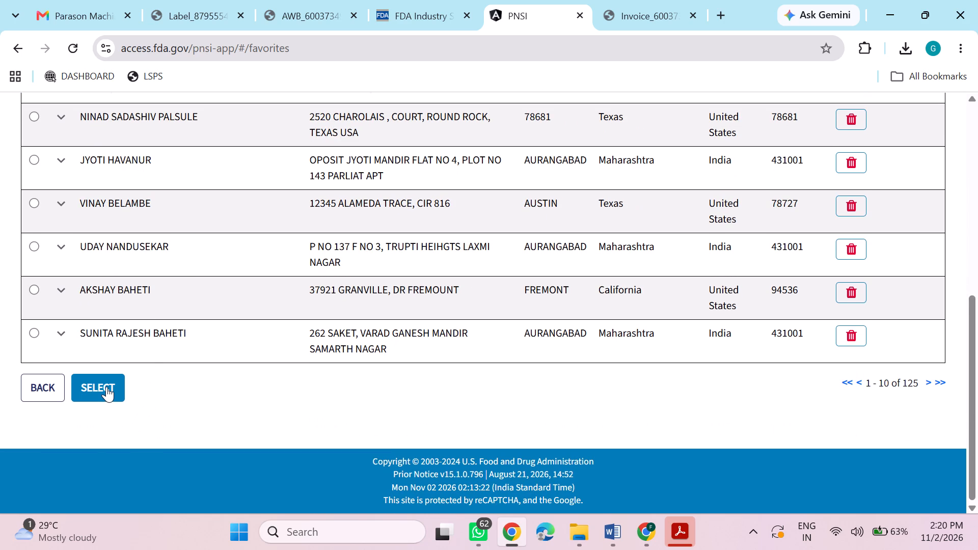
pyautogui.click(106, 387)
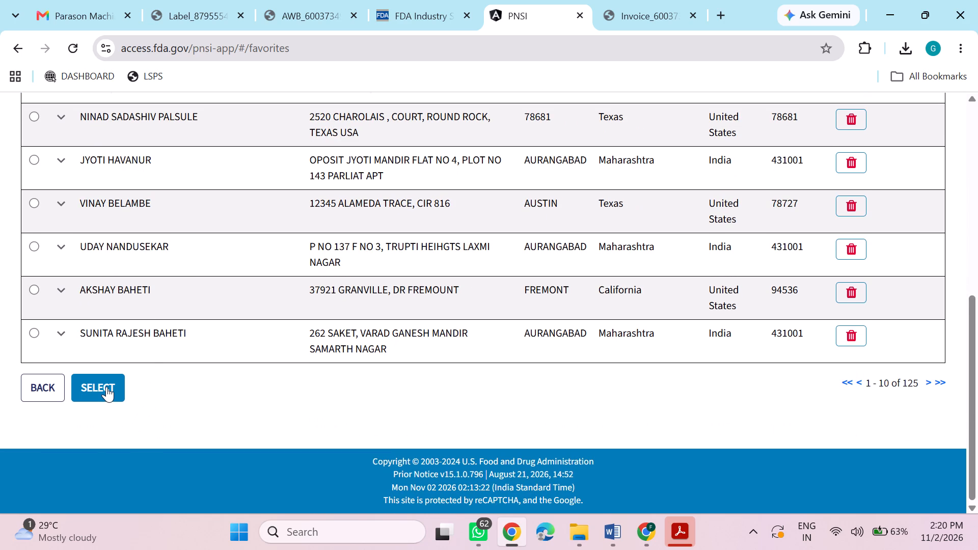
pyautogui.click(106, 387)
pyautogui.hscroll(1, 106, 387)
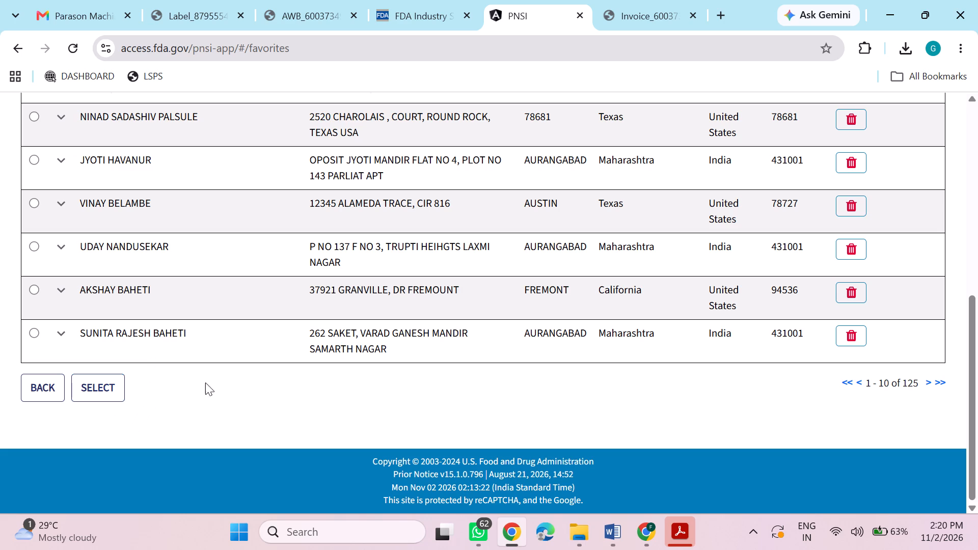
pyautogui.hscroll(1, 205, 382)
pyautogui.scroll(1, 242, 370)
pyautogui.hscroll(1, 272, 541)
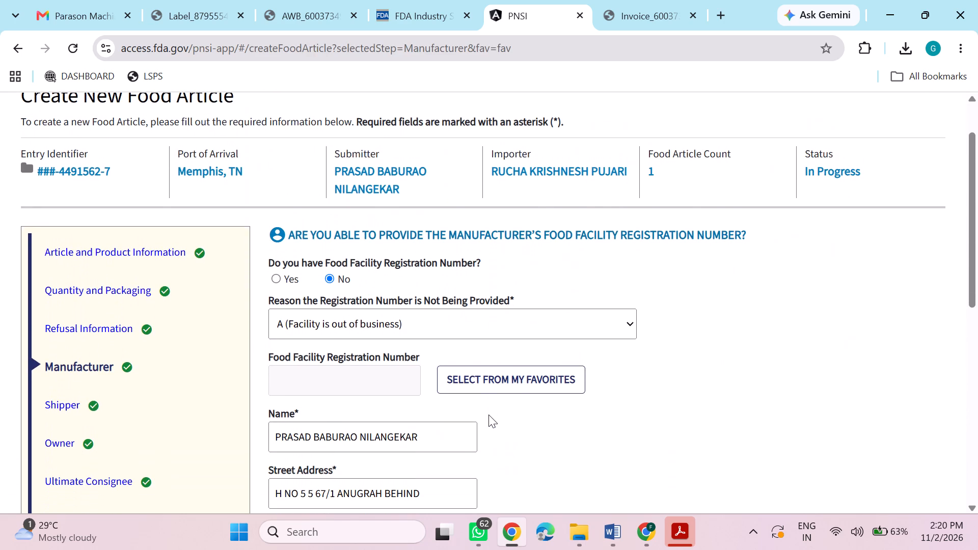
pyautogui.scroll(-5, 488, 415)
pyautogui.click(885, 343)
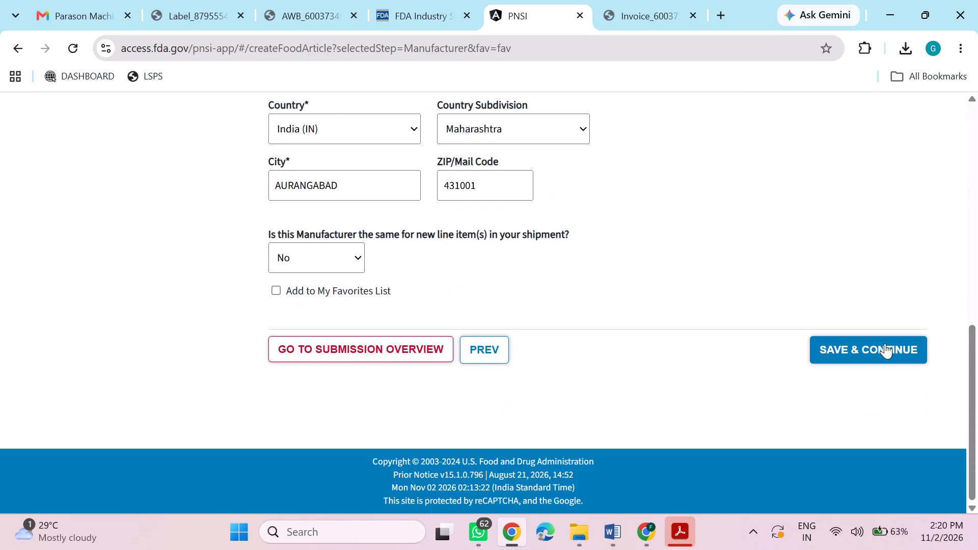
# Set the shipper as the same facility as Manufacturer or Grower/Consolidator and save the shipper information.
pyautogui.scroll(-2, 885, 343)
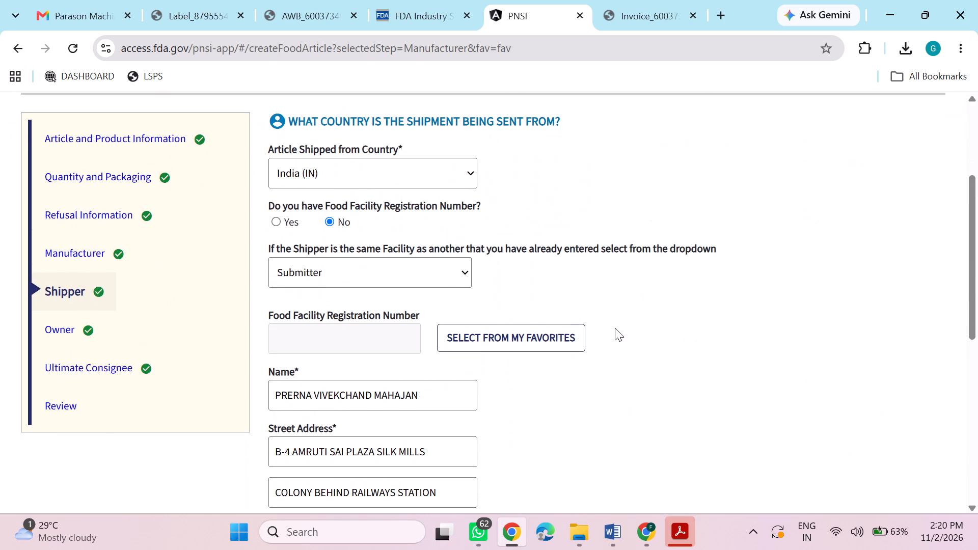
pyautogui.click(466, 272)
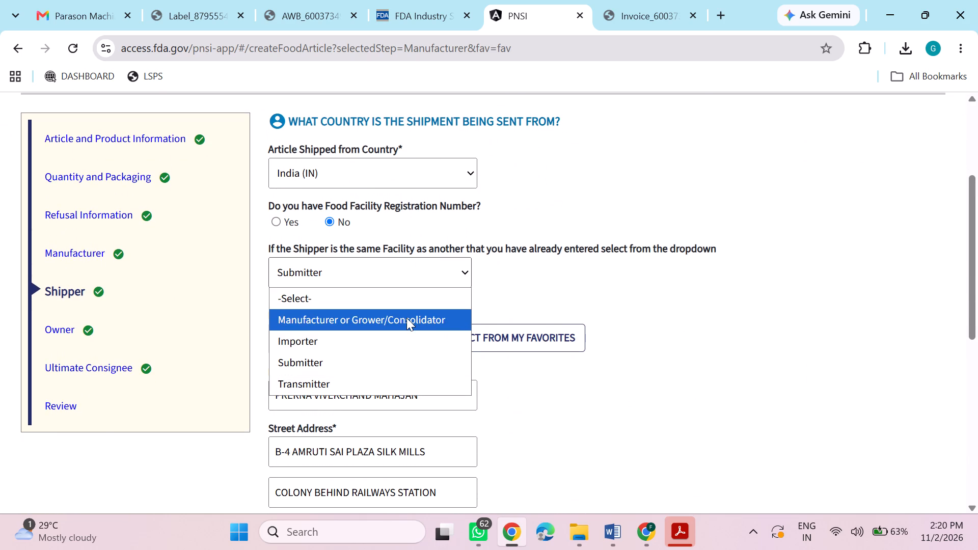
pyautogui.click(406, 318)
pyautogui.scroll(-4, 406, 318)
pyautogui.scroll(1, 406, 318)
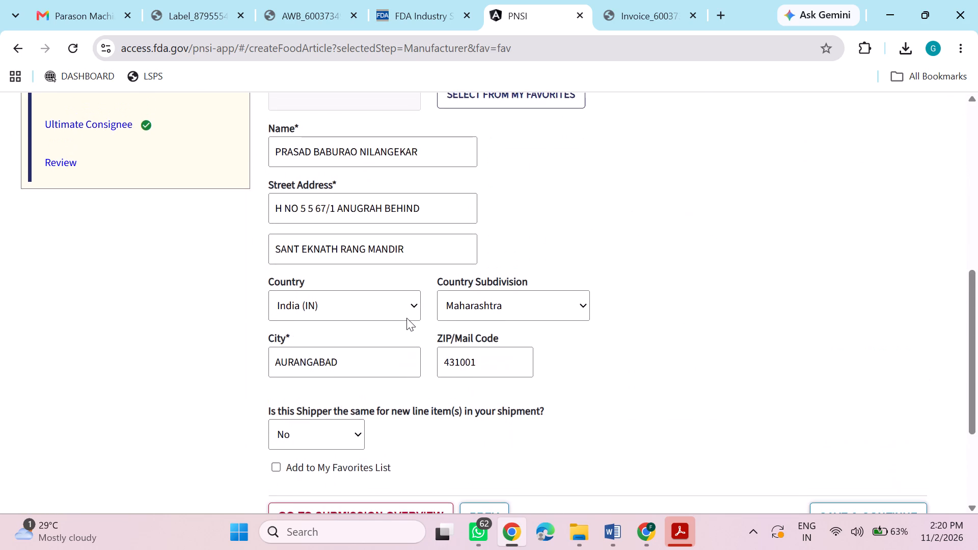
pyautogui.scroll(1, 406, 318)
pyautogui.click(873, 348)
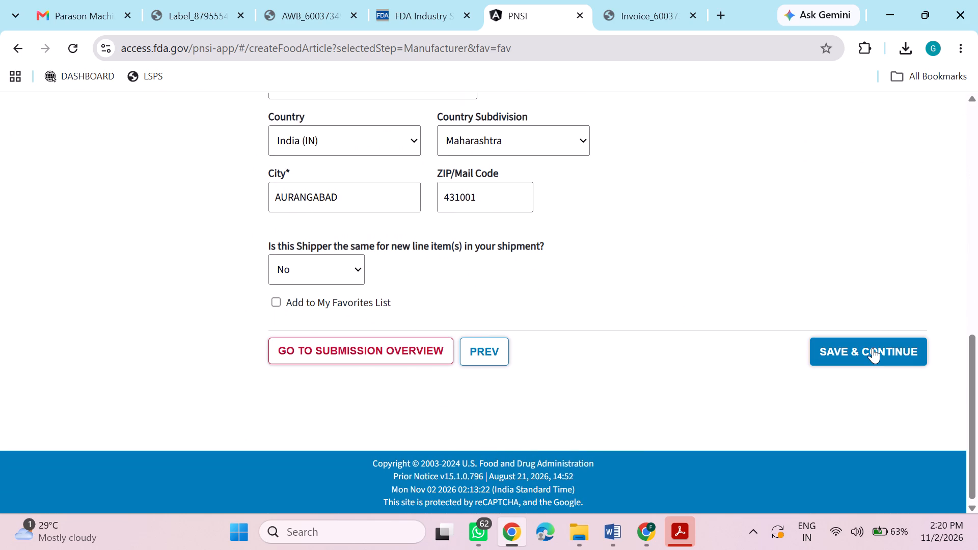
# Set the owner as the same entity as Manufacturer or Grower/Consolidator and save the owner information.
pyautogui.scroll(-3, 873, 348)
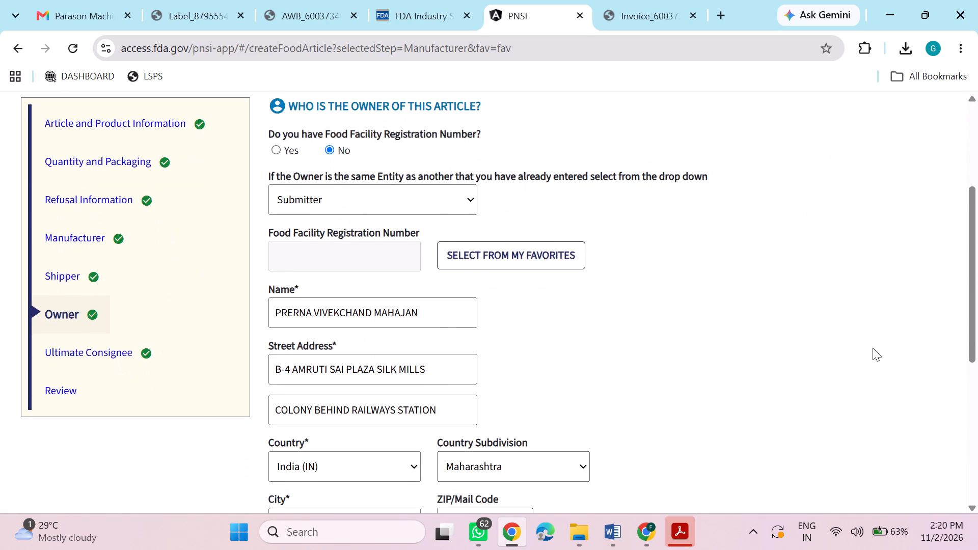
pyautogui.click(474, 190)
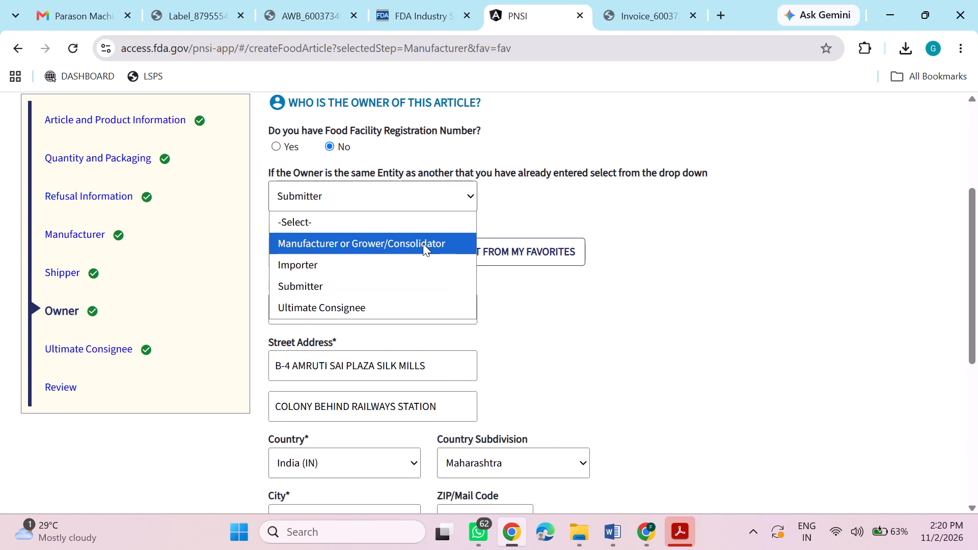
pyautogui.click(423, 243)
pyautogui.scroll(-3, 423, 243)
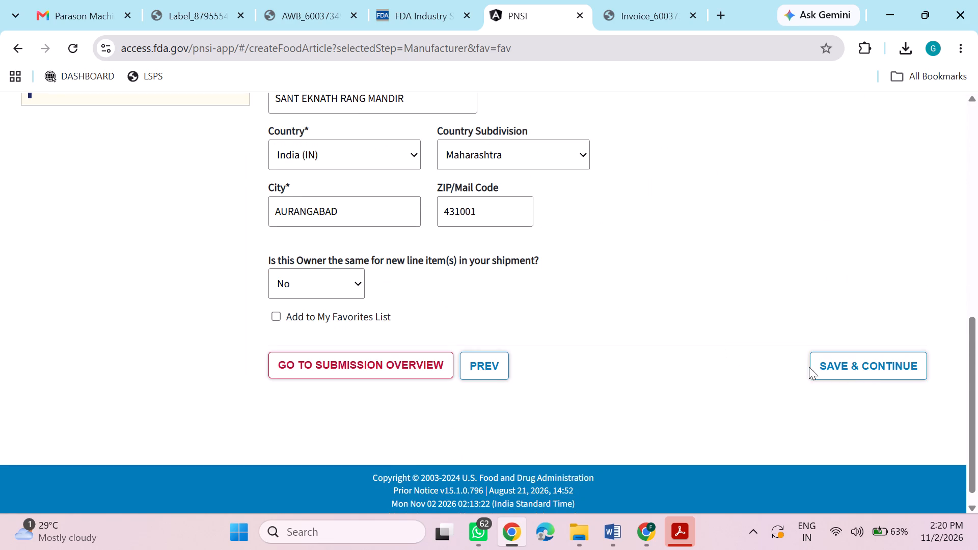
pyautogui.click(814, 366)
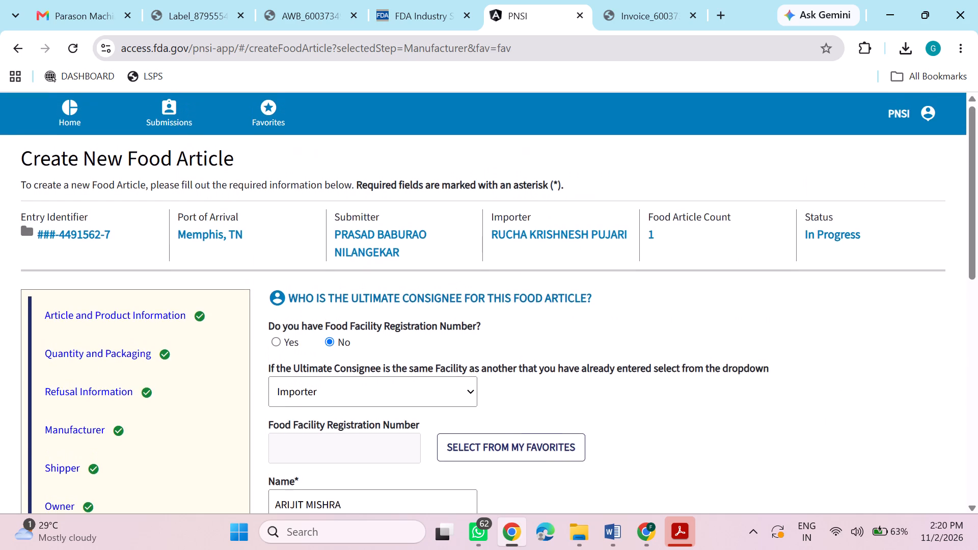
# Reset the ultimate consignee's same-facility choice and reselect Importer to load the importer's details, and save the consignee information.
pyautogui.scroll(-2, 637, 376)
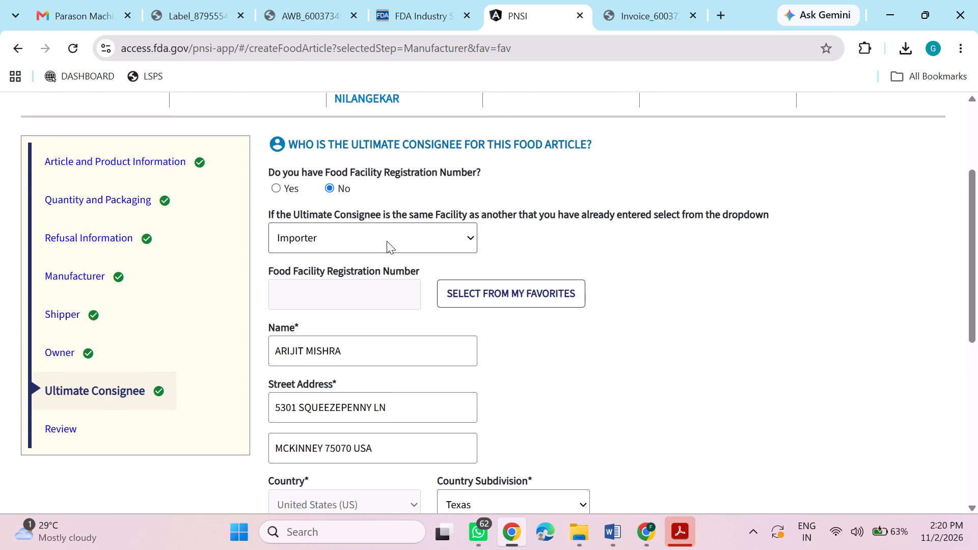
pyautogui.click(387, 241)
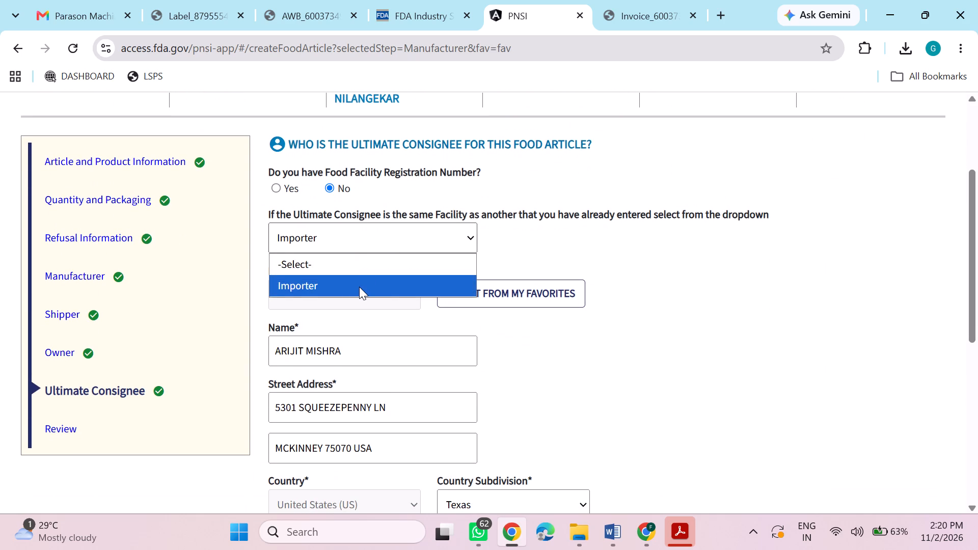
pyautogui.click(359, 287)
pyautogui.moveTo(359, 242); pyautogui.dragTo(352, 263)
pyautogui.click(352, 263)
pyautogui.moveTo(370, 238); pyautogui.dragTo(360, 270)
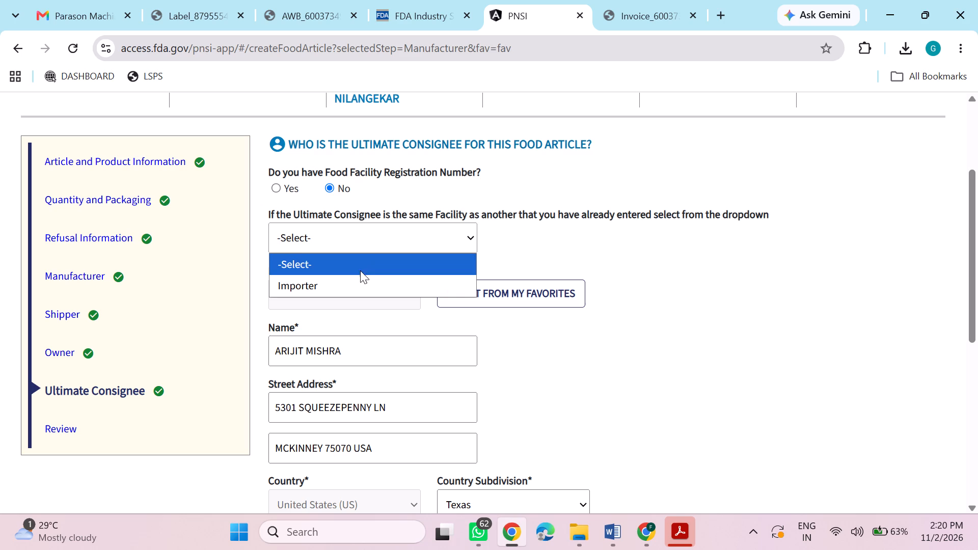
pyautogui.moveTo(360, 270); pyautogui.dragTo(358, 279)
pyautogui.click(358, 279)
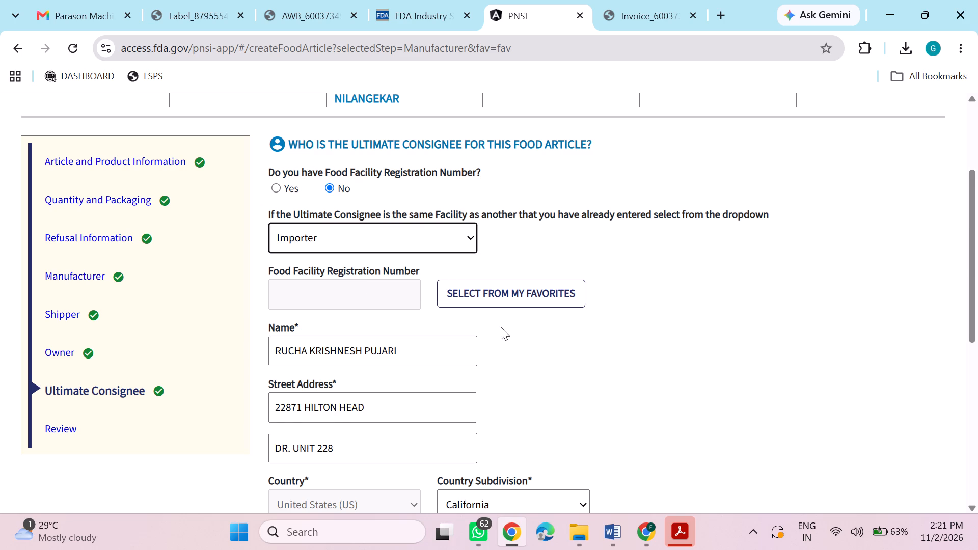
pyautogui.scroll(-4, 581, 388)
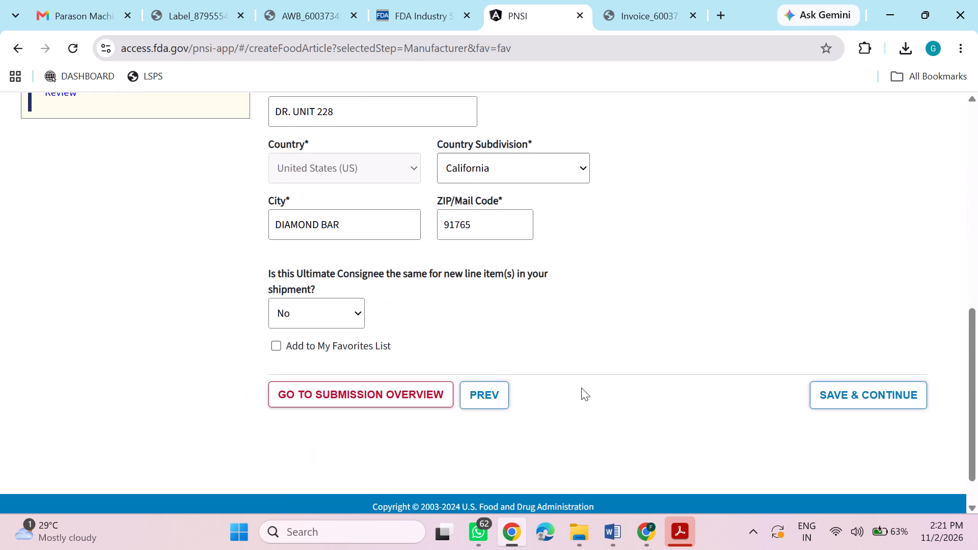
pyautogui.click(834, 355)
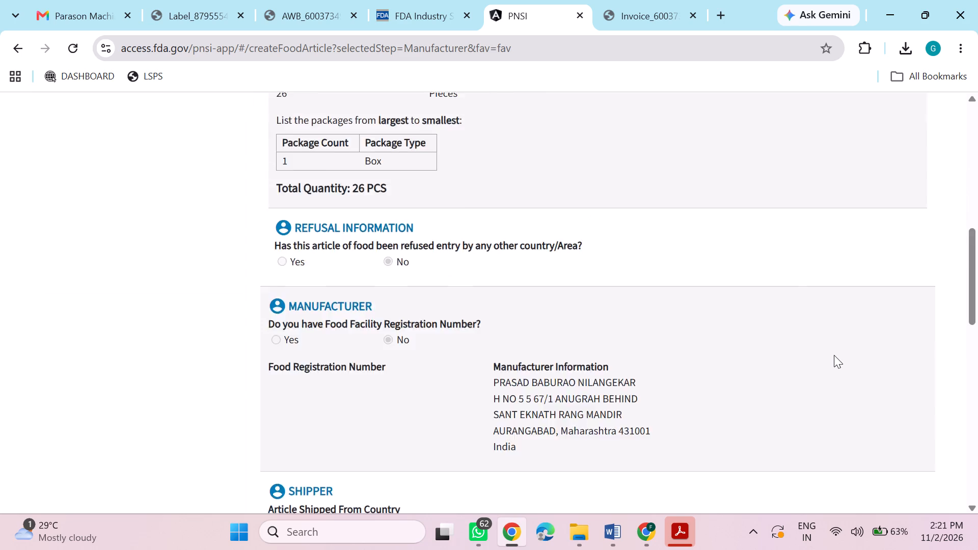
# Add the reviewed food article to the prior notice submission and go to the submission overview.
pyautogui.scroll(-6, 834, 355)
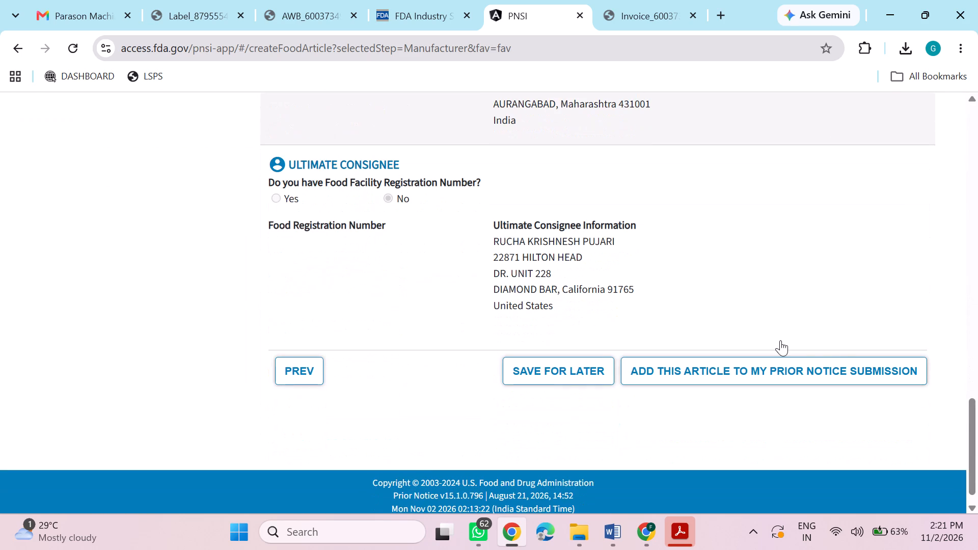
pyautogui.click(780, 340)
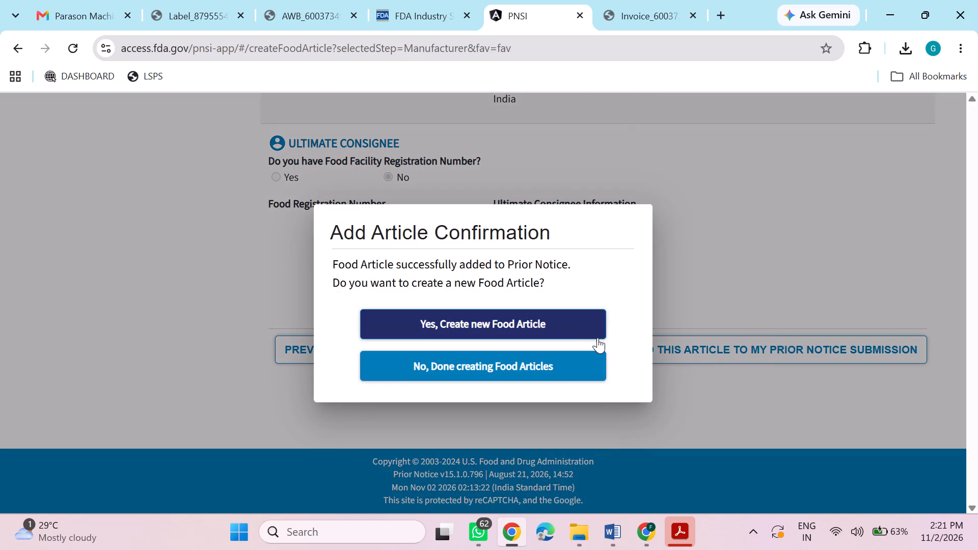
pyautogui.click(590, 333)
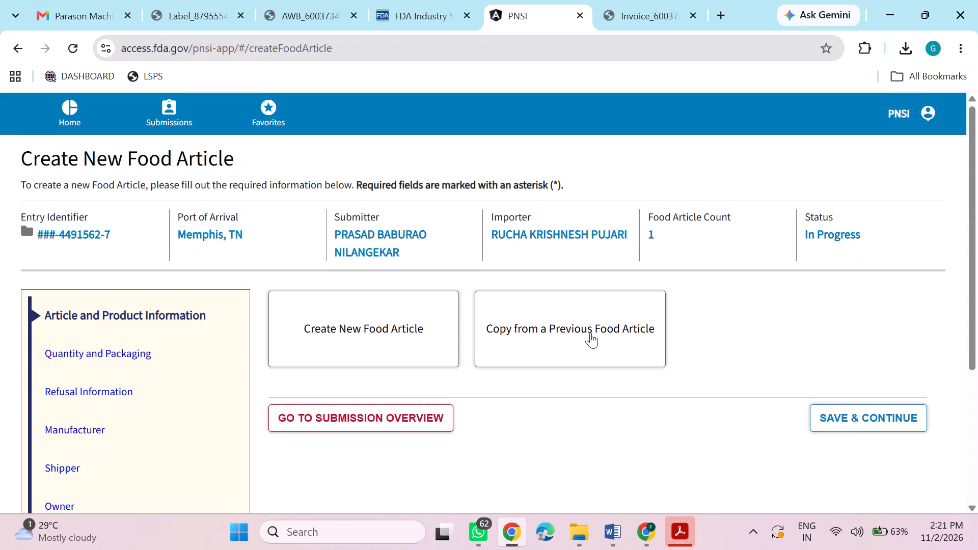
pyautogui.click(308, 410)
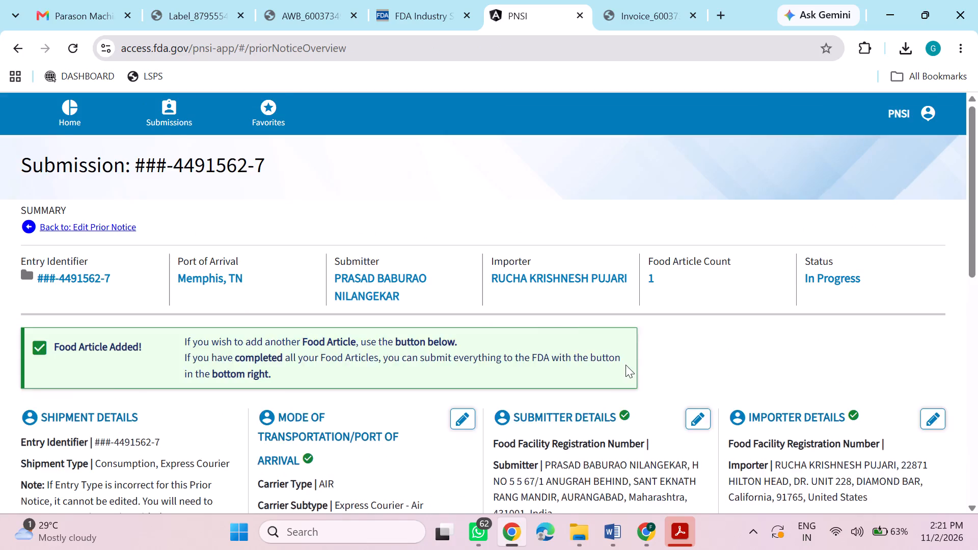
# Submit the completed prior notice to the FDA.
pyautogui.scroll(-5, 626, 365)
pyautogui.click(894, 360)
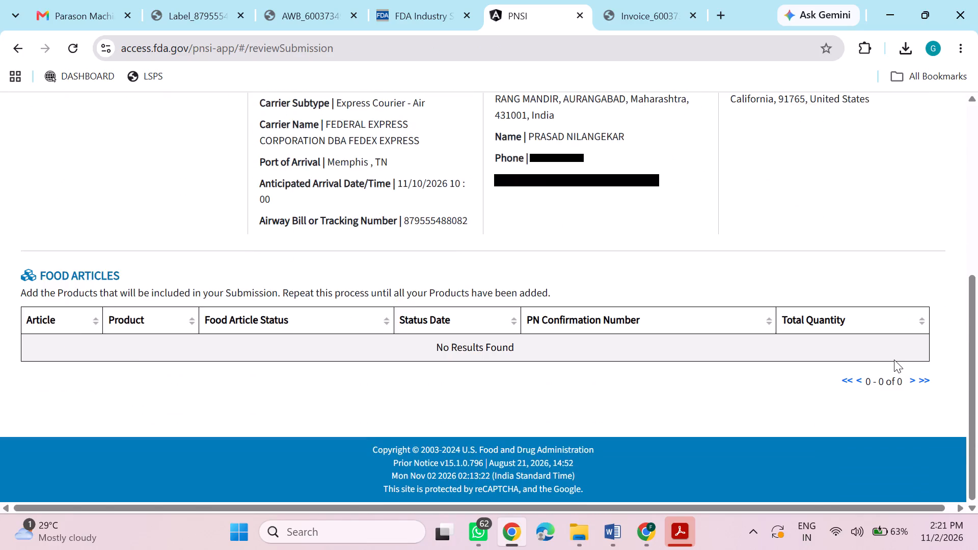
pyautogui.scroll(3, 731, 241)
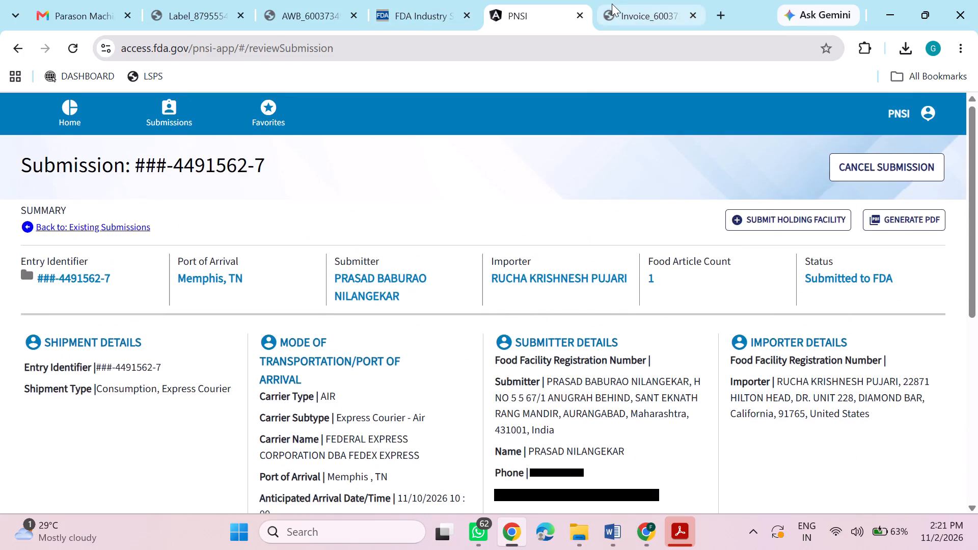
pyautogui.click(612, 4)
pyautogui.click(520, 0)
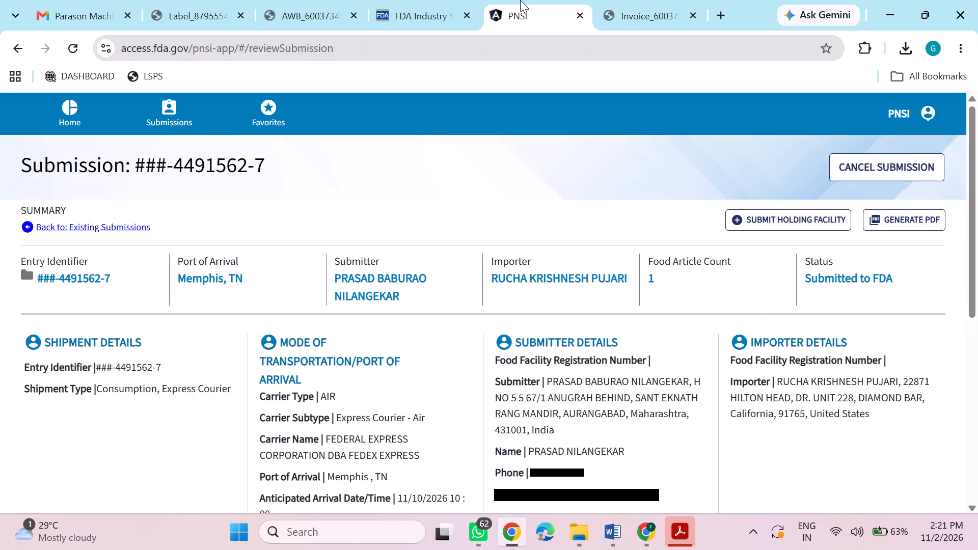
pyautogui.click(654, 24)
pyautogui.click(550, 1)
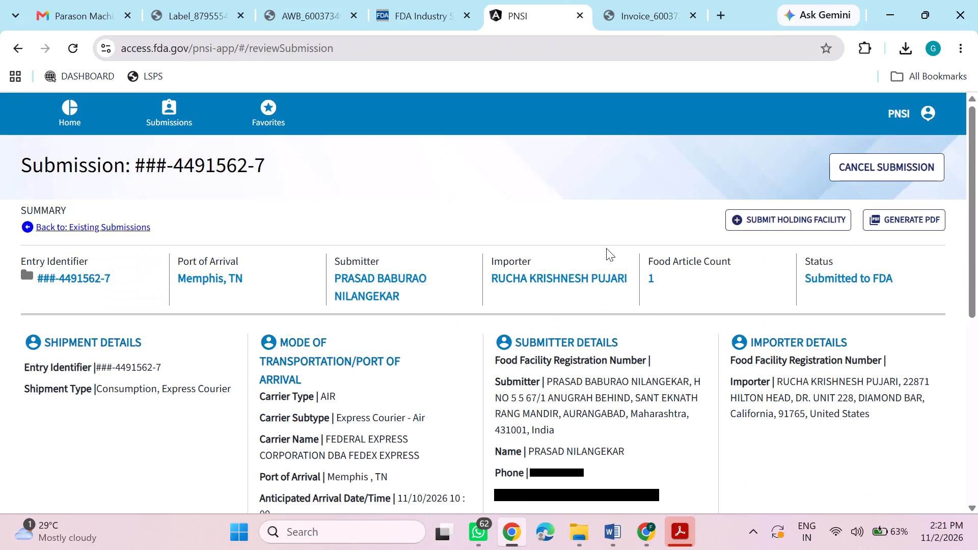
# Generate the PDF of the submitted prior notice and dismiss the Adobe Acrobat message.
pyautogui.scroll(-2, 606, 248)
pyautogui.scroll(2, 606, 248)
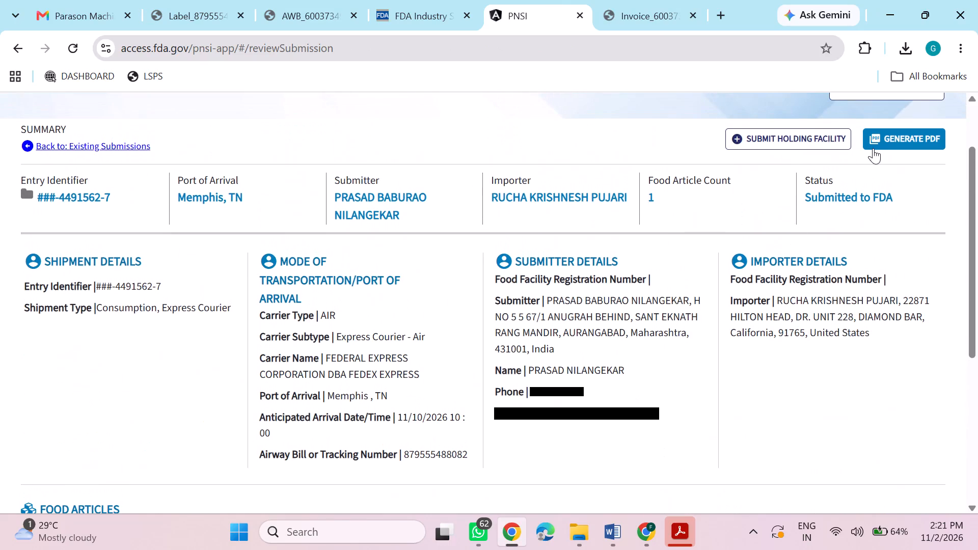
pyautogui.click(873, 148)
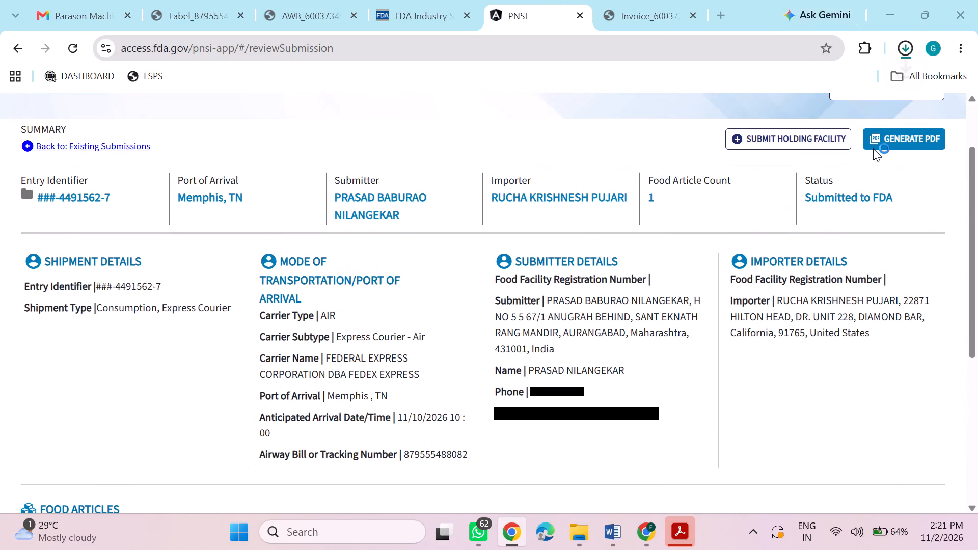
pyautogui.click(653, 291)
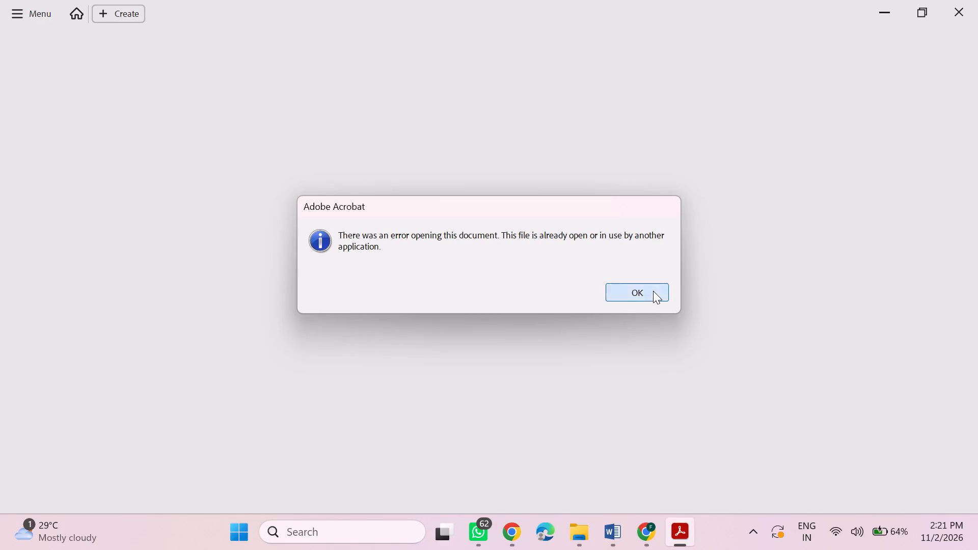
pyautogui.click(653, 291)
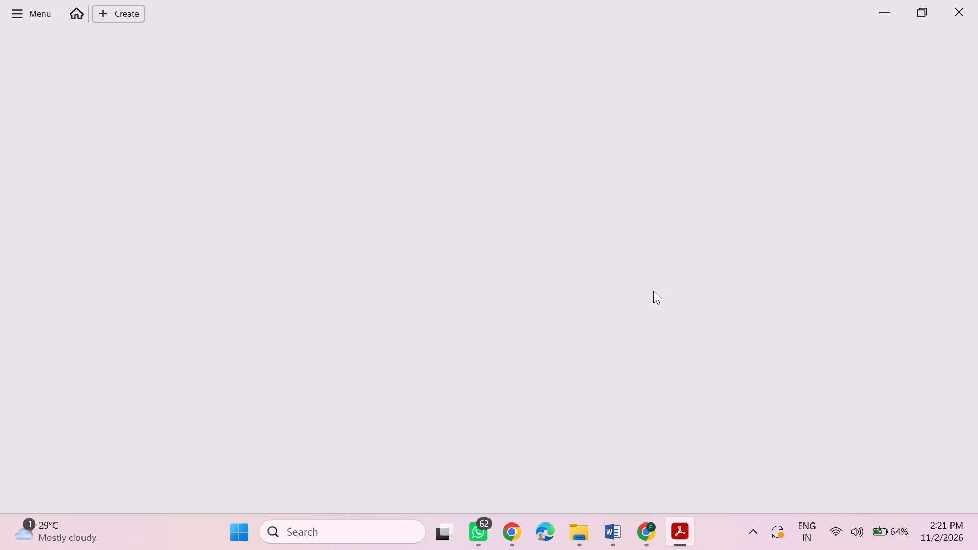
# Switch back to Chrome, open the downloaded prior notice PDF and print it on the HP5727FD printer.
pyautogui.hotkey('alt', 'Tab')
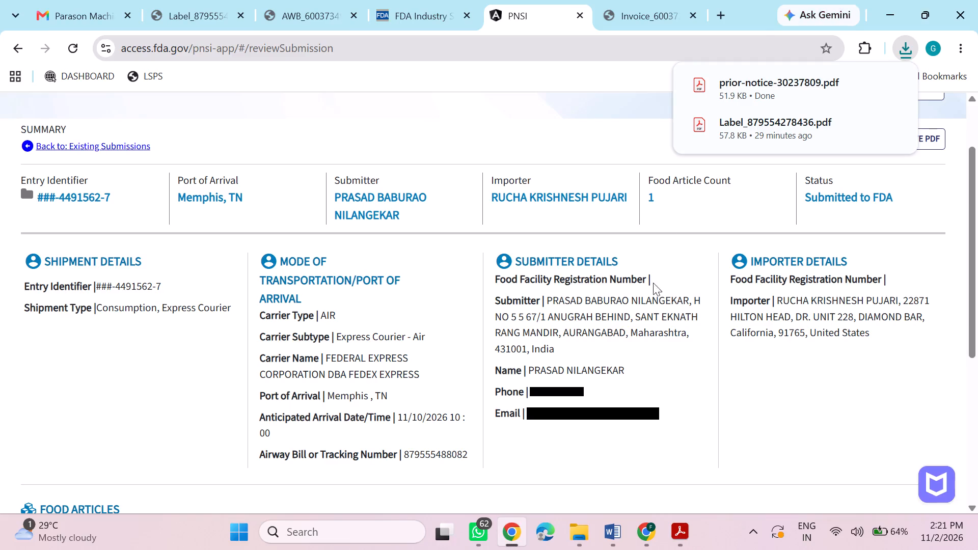
pyautogui.click(745, 88)
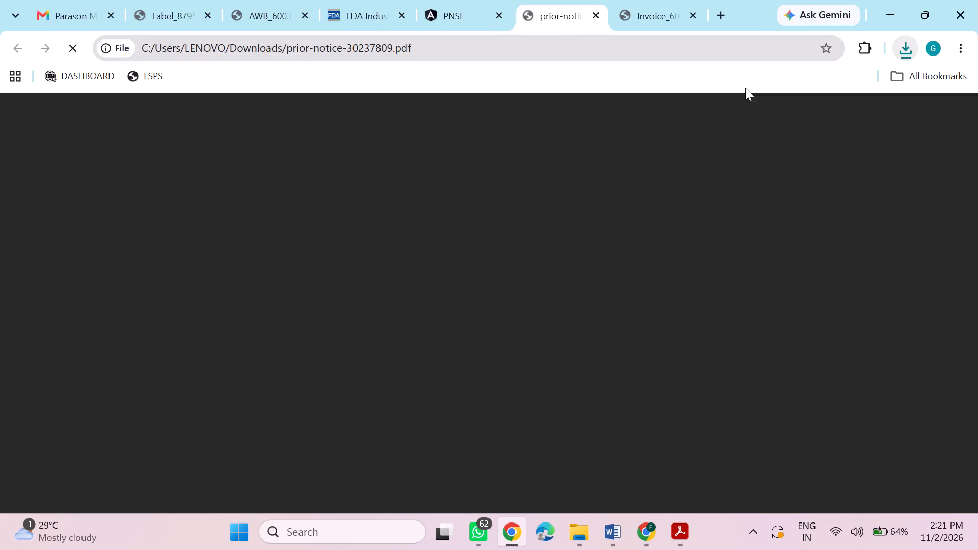
pyautogui.hotkey('ctrl', 'p')
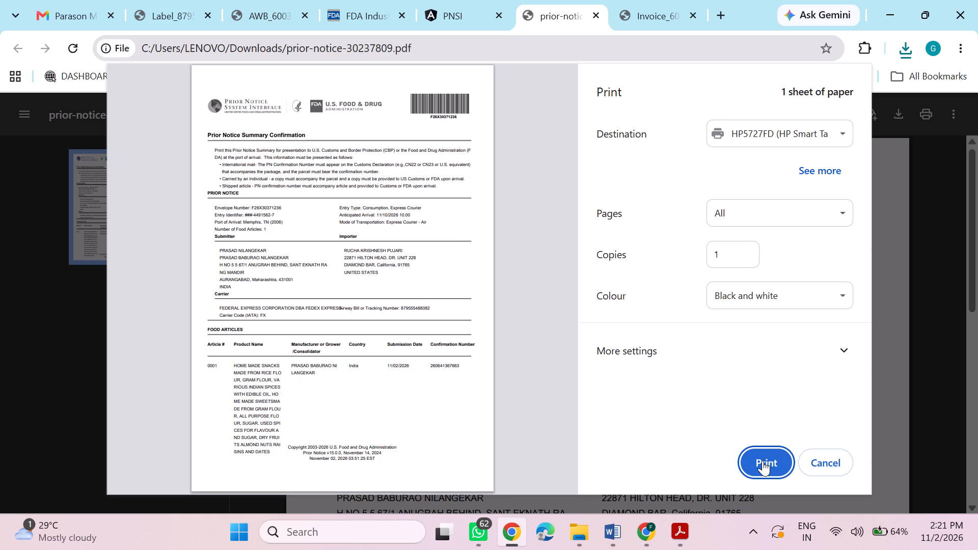
pyautogui.click(763, 460)
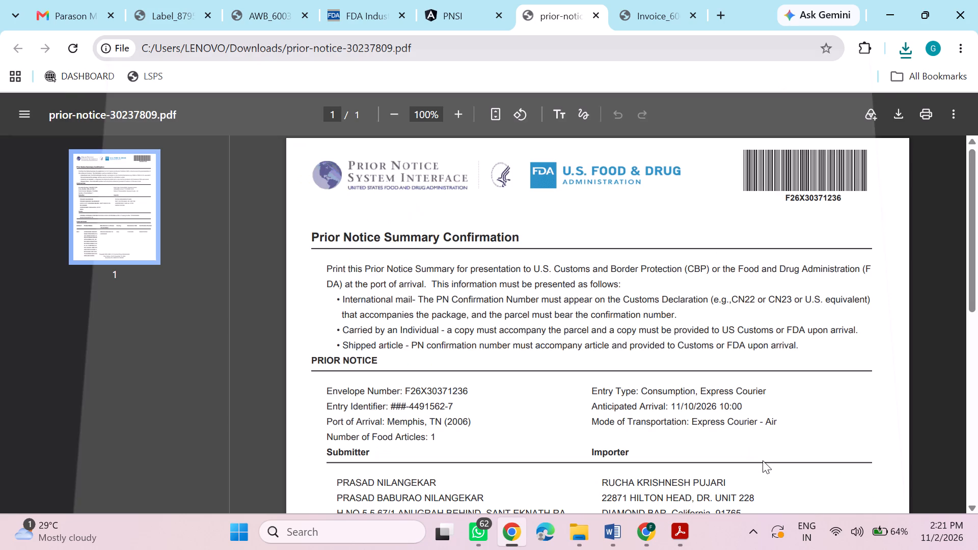